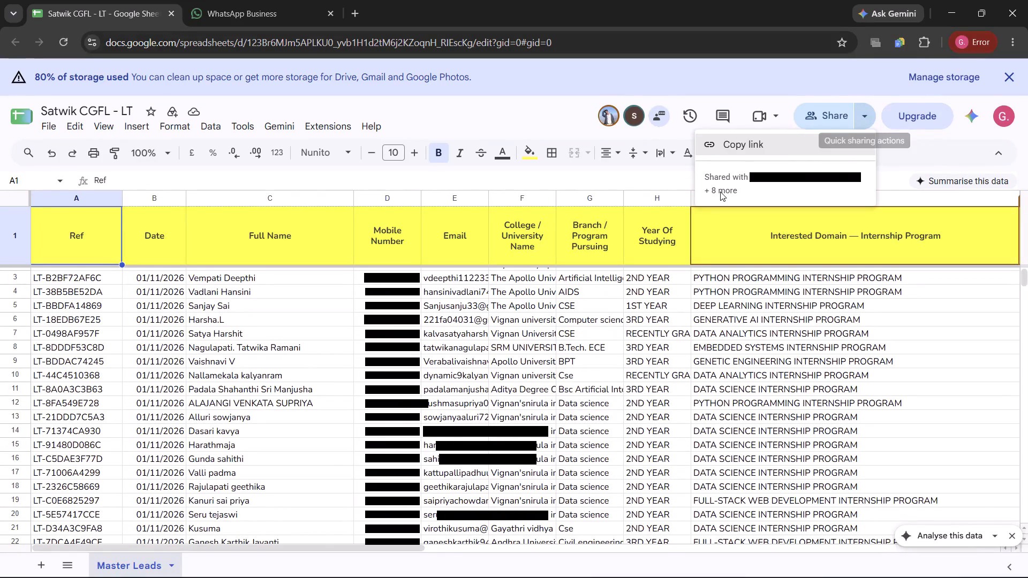
Open the full sharing settings of the Satwik CGFL - LT spreadsheet to examine who has access.
{"action": "left_click", "coordinate": [720, 192]}
{"action": "left_click", "coordinate": [720, 192]}
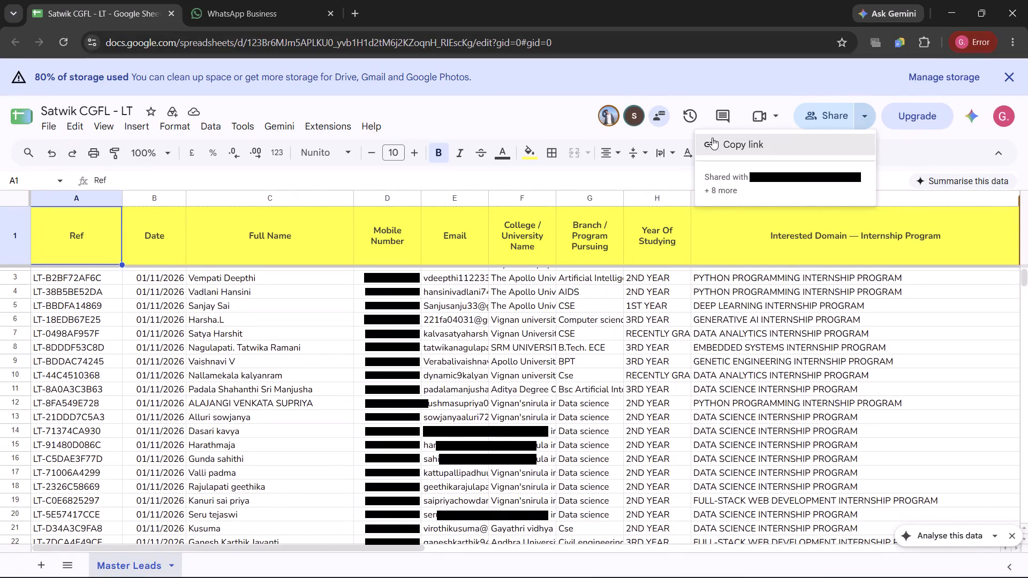
{"action": "left_click", "coordinate": [830, 116]}
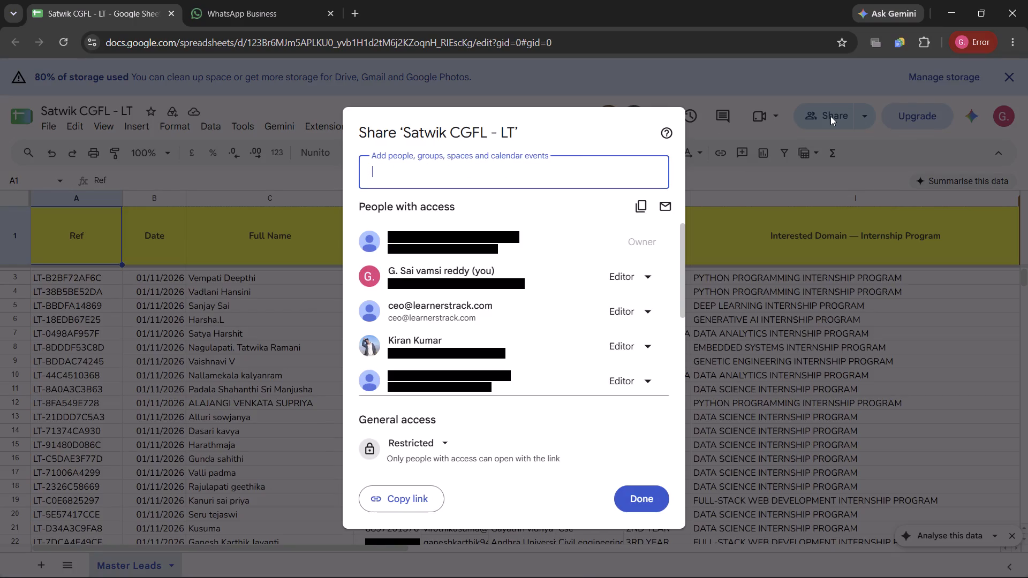
Review the list of people with access in the sharing settings and close them.
{"action": "scroll", "coordinate": [500, 254], "scroll_direction": "down", "scroll_amount": 1}
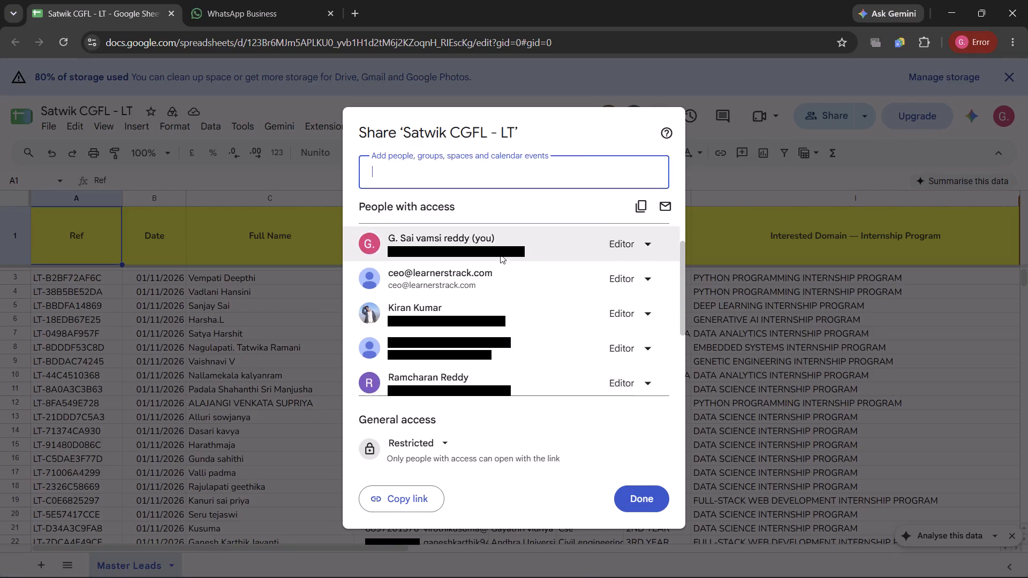
{"action": "scroll", "coordinate": [500, 254], "scroll_direction": "down", "scroll_amount": 4}
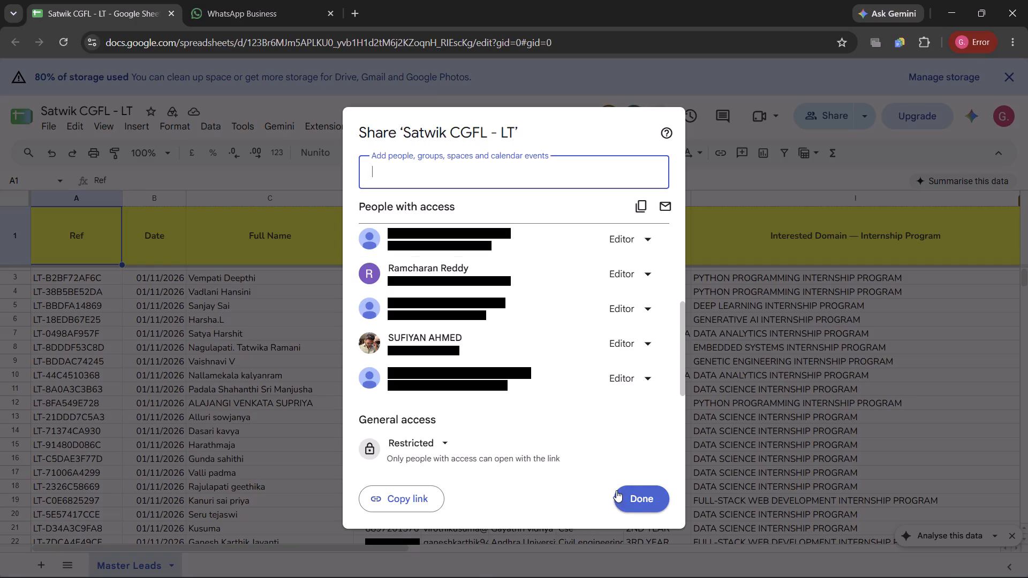
{"action": "left_click", "coordinate": [638, 499]}
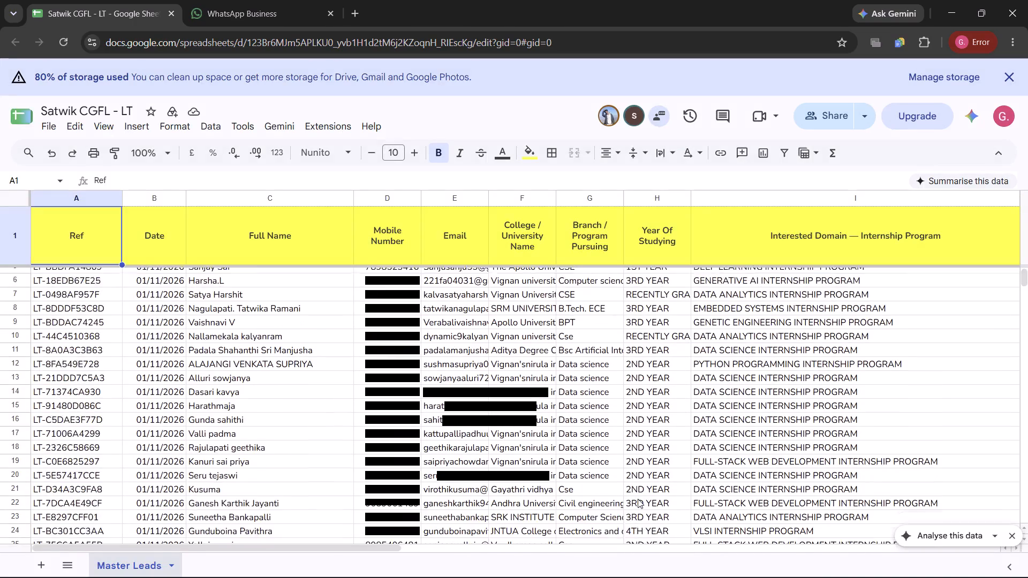
Survey the Master Leads columns from Ref across to Comments 3 and return to the Ref column.
{"action": "scroll", "coordinate": [638, 499], "scroll_direction": "left", "scroll_amount": 6}
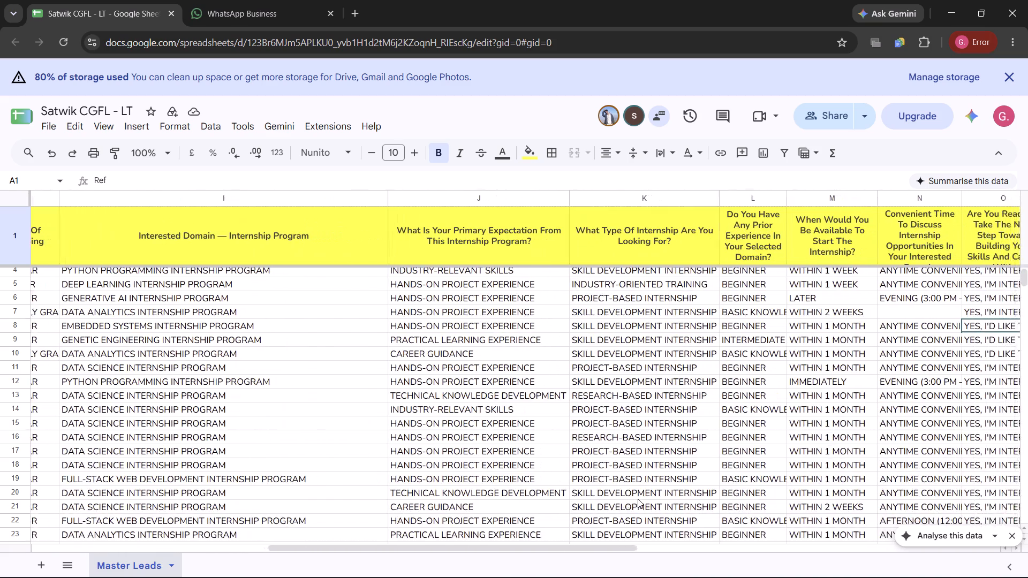
{"action": "scroll", "coordinate": [638, 499], "scroll_direction": "left", "scroll_amount": 1}
{"action": "scroll", "coordinate": [638, 499], "scroll_direction": "up", "scroll_amount": 3}
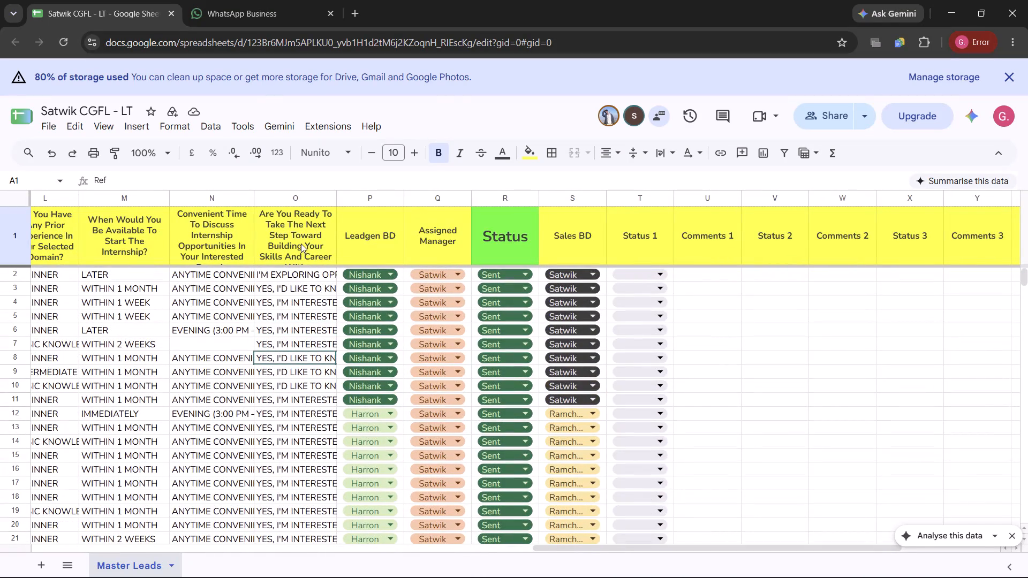
{"action": "scroll", "coordinate": [301, 241], "scroll_direction": "right", "scroll_amount": 6}
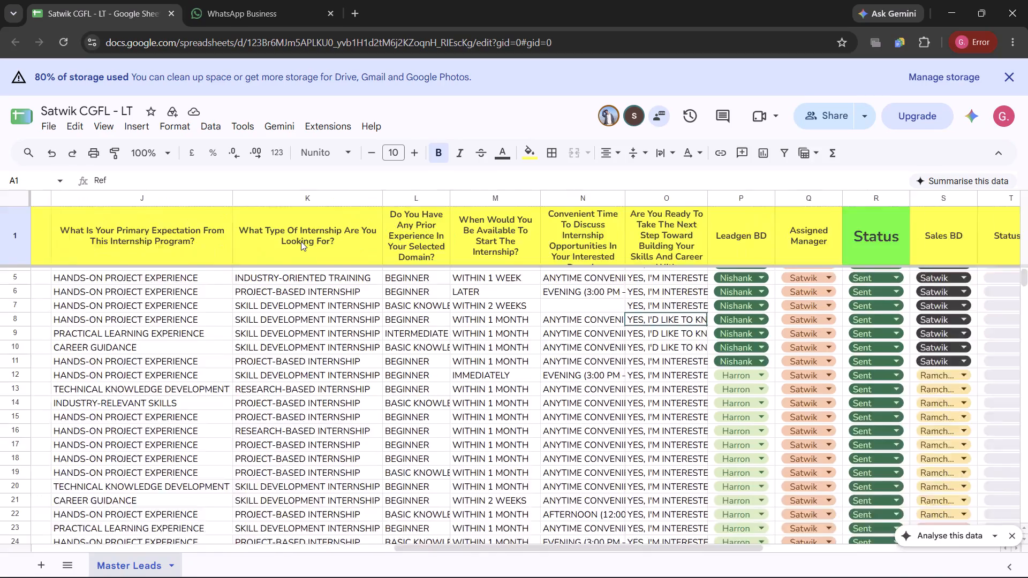
{"action": "scroll", "coordinate": [301, 241], "scroll_direction": "right", "scroll_amount": 5}
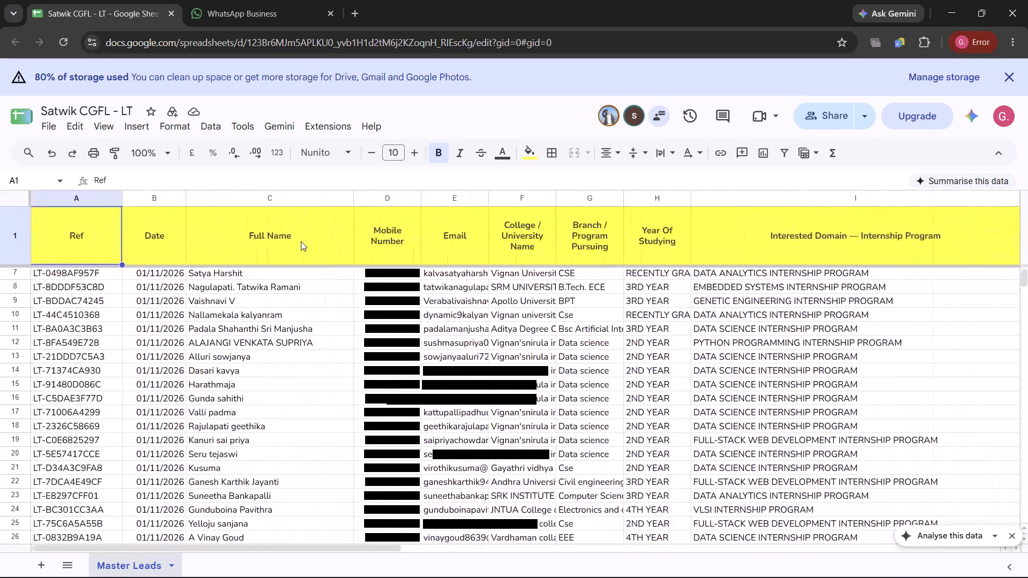
{"action": "scroll", "coordinate": [301, 241], "scroll_direction": "right", "scroll_amount": 1}
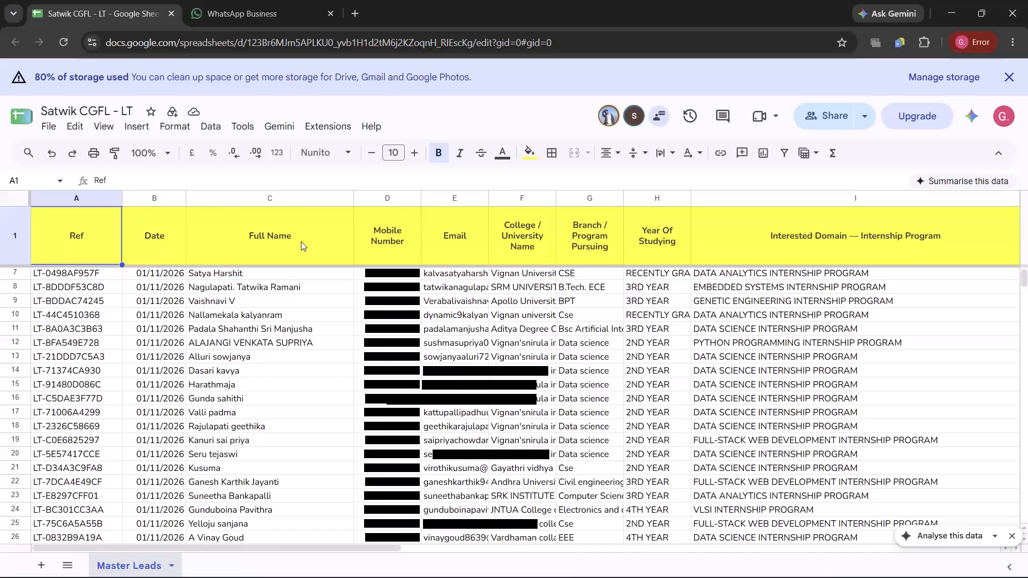
Examine the lead columns in order, from contact details and interested domain through to Status and Sales BD.
{"action": "scroll", "coordinate": [301, 241], "scroll_direction": "down", "scroll_amount": 1}
{"action": "scroll", "coordinate": [301, 241], "scroll_direction": "up", "scroll_amount": 2}
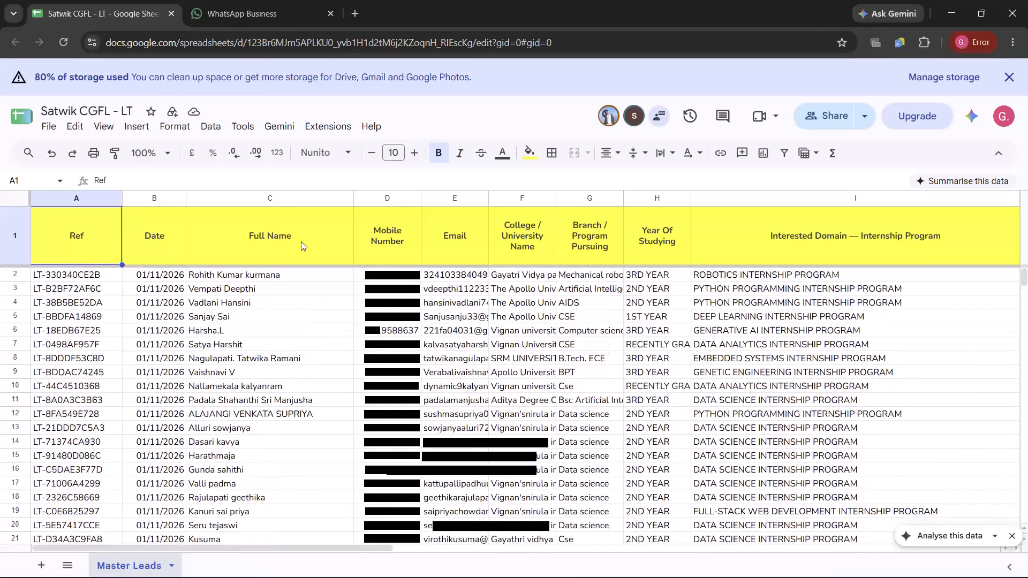
{"action": "scroll", "coordinate": [332, 324], "scroll_direction": "left", "scroll_amount": 1}
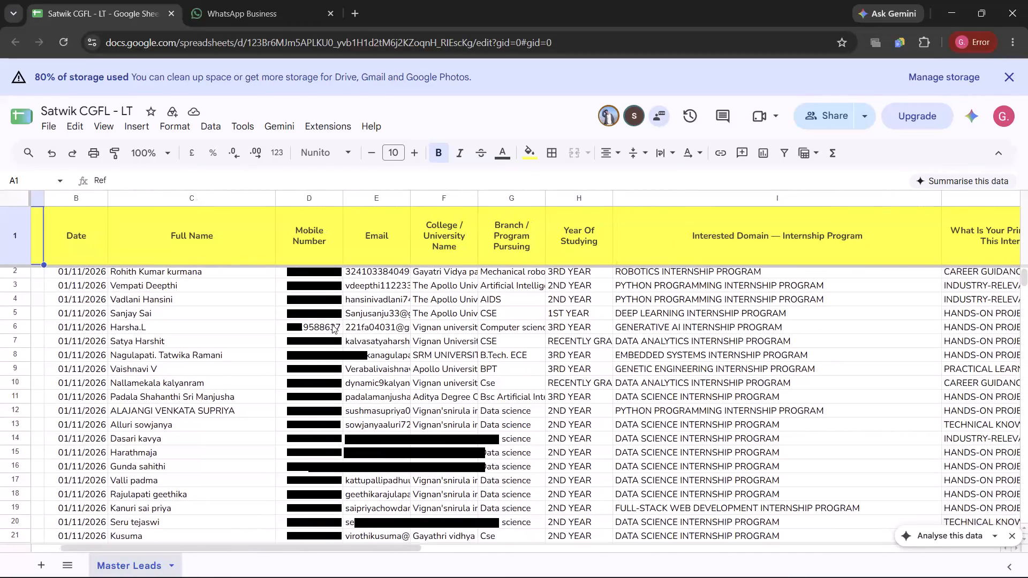
{"action": "scroll", "coordinate": [332, 324], "scroll_direction": "left", "scroll_amount": 3}
{"action": "scroll", "coordinate": [332, 324], "scroll_direction": "up", "scroll_amount": 1}
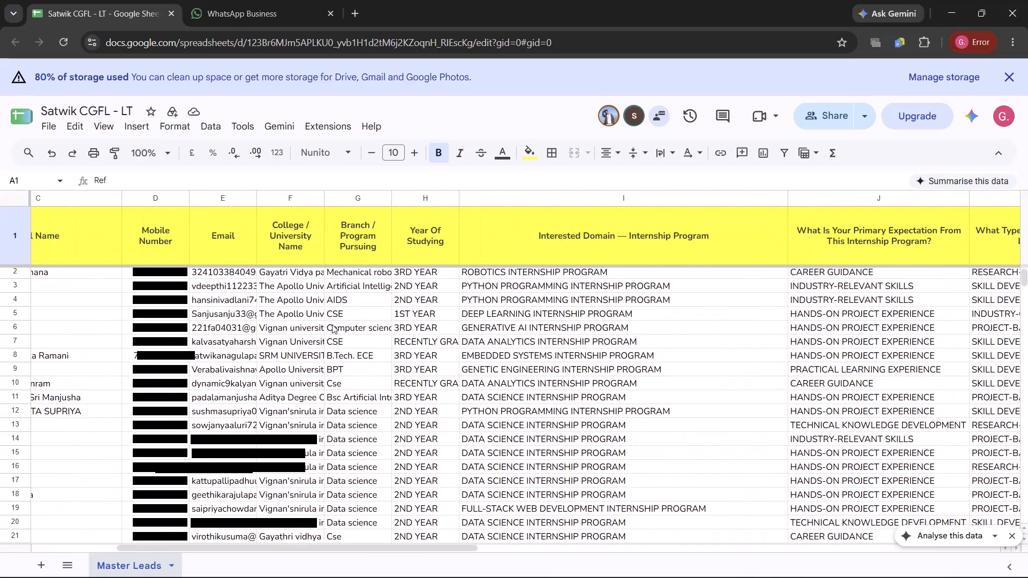
{"action": "scroll", "coordinate": [332, 324], "scroll_direction": "left", "scroll_amount": 1}
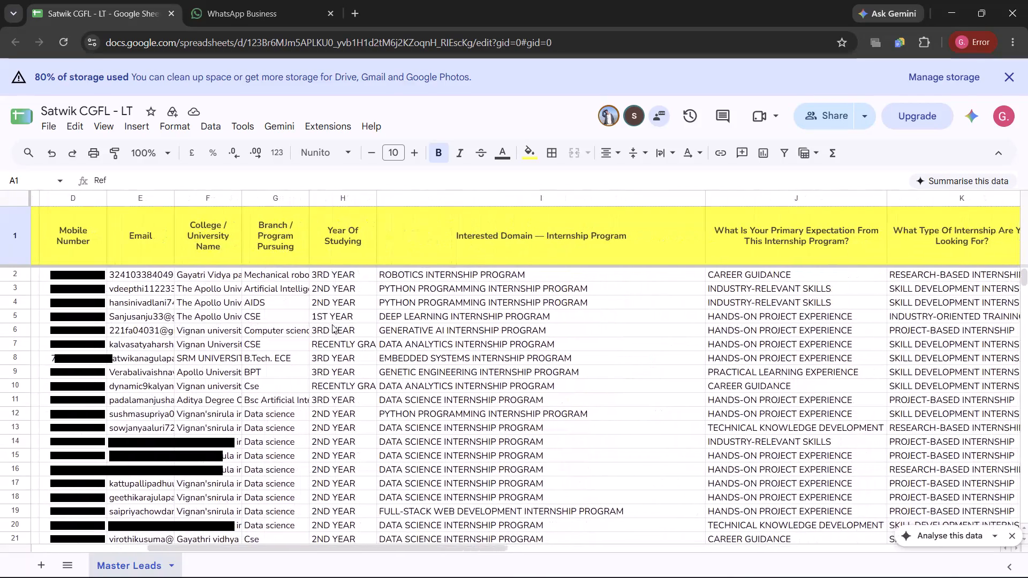
{"action": "scroll", "coordinate": [332, 324], "scroll_direction": "left", "scroll_amount": 1}
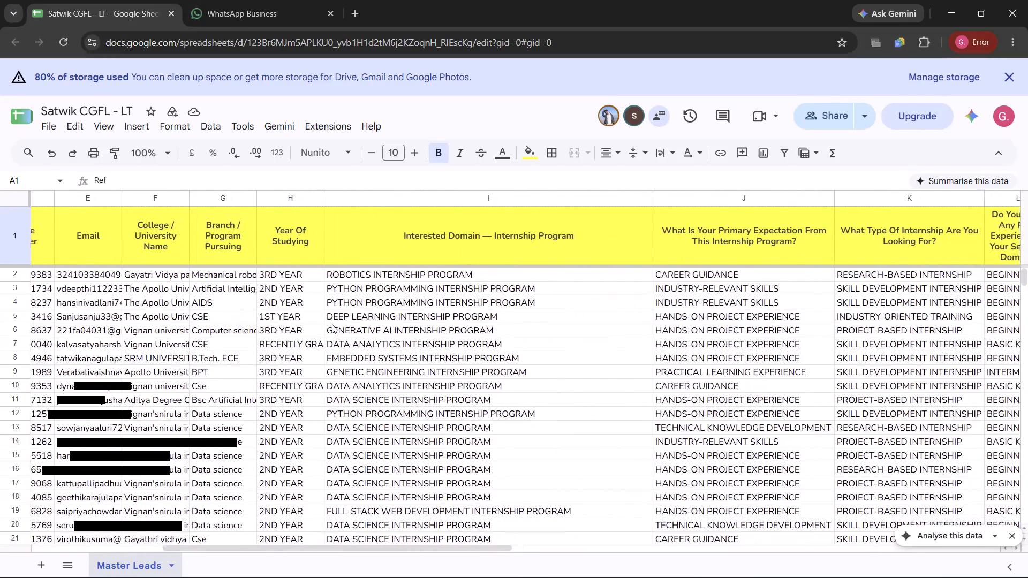
{"action": "scroll", "coordinate": [332, 324], "scroll_direction": "left", "scroll_amount": 4}
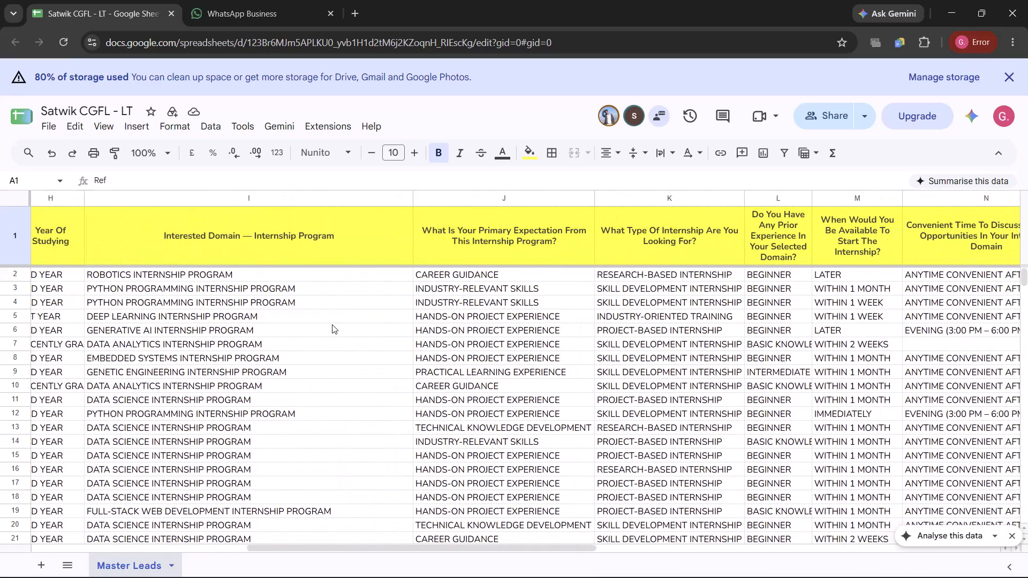
{"action": "scroll", "coordinate": [332, 324], "scroll_direction": "left", "scroll_amount": 1}
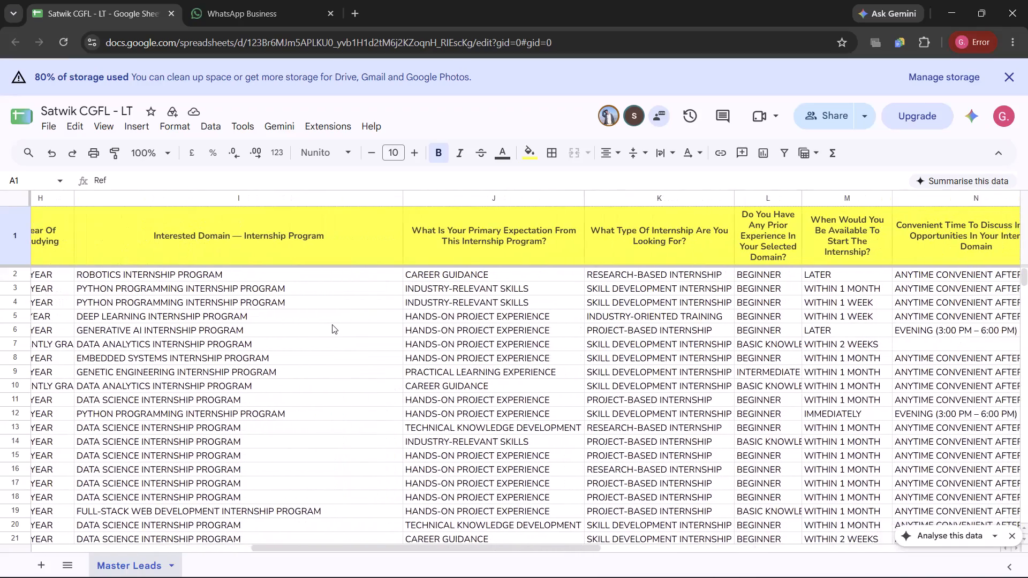
{"action": "scroll", "coordinate": [332, 324], "scroll_direction": "left", "scroll_amount": 2}
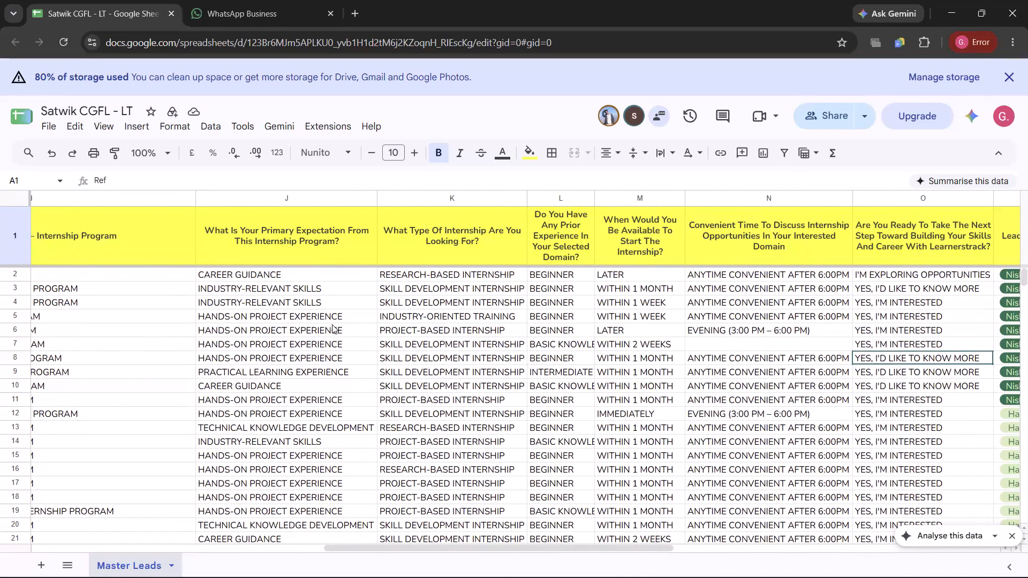
{"action": "scroll", "coordinate": [332, 324], "scroll_direction": "left", "scroll_amount": 2}
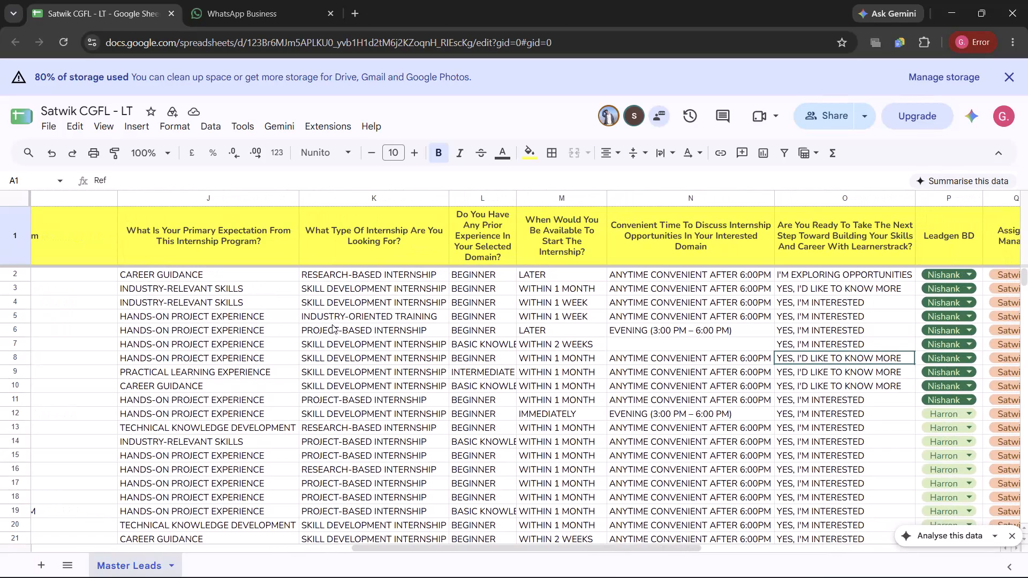
{"action": "scroll", "coordinate": [332, 324], "scroll_direction": "left", "scroll_amount": 1}
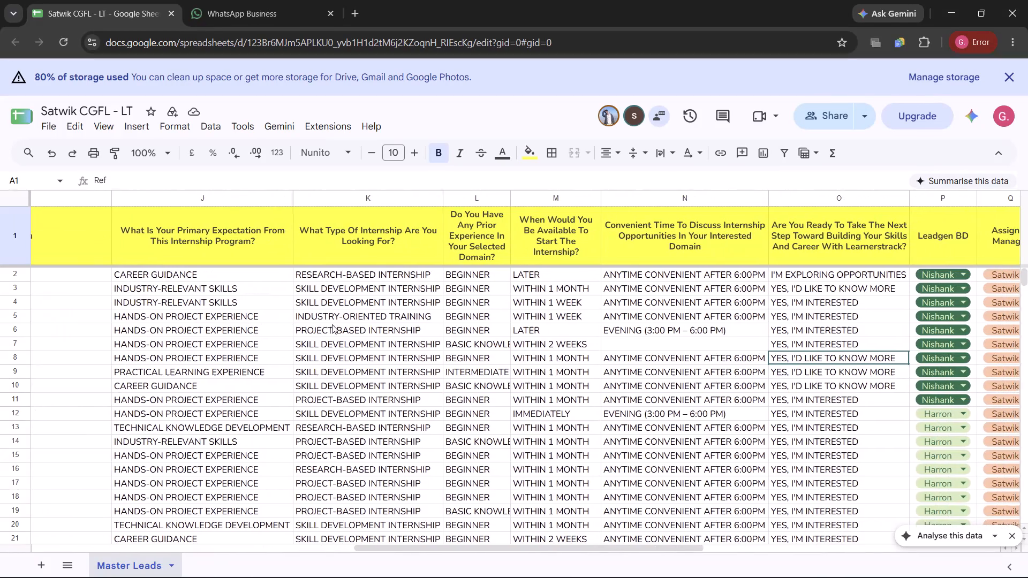
{"action": "scroll", "coordinate": [332, 324], "scroll_direction": "left", "scroll_amount": 1}
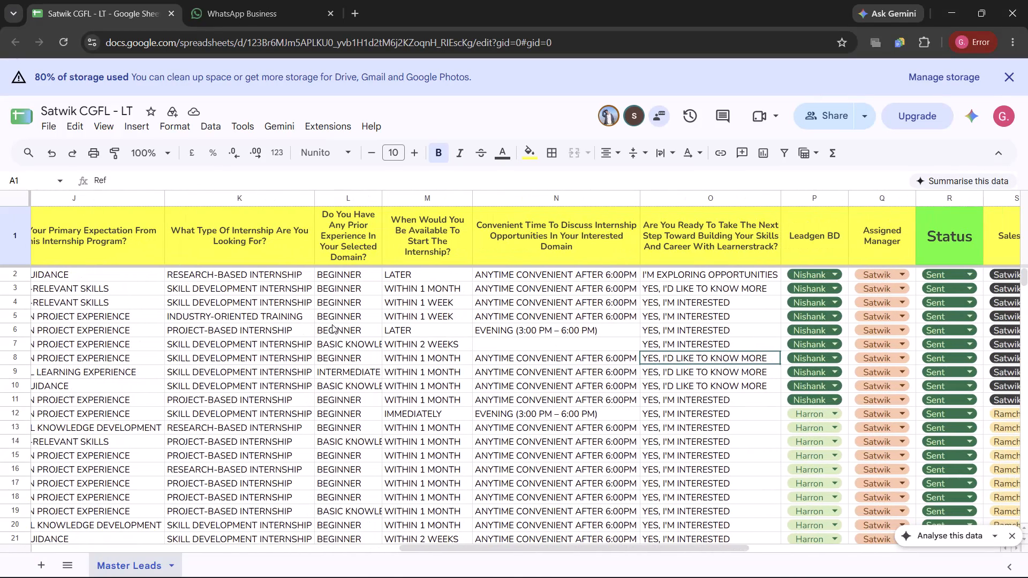
{"action": "scroll", "coordinate": [332, 324], "scroll_direction": "left", "scroll_amount": 2}
{"action": "scroll", "coordinate": [332, 324], "scroll_direction": "up", "scroll_amount": 1}
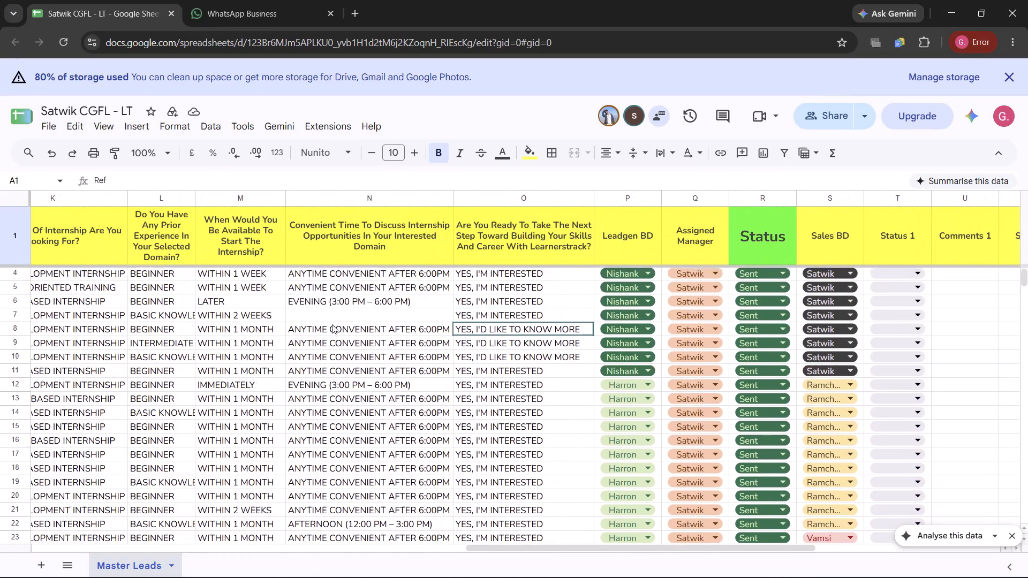
{"action": "scroll", "coordinate": [332, 324], "scroll_direction": "up", "scroll_amount": 1}
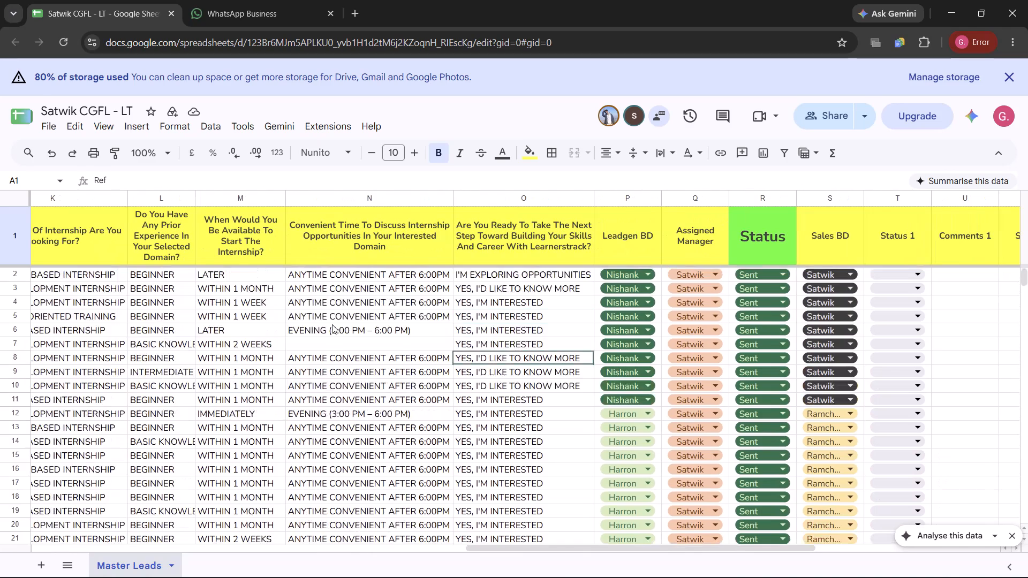
Examine how the leads are divided in the Sales BD column, marking the first Vamsi row at S23.
{"action": "scroll", "coordinate": [332, 324], "scroll_direction": "down", "scroll_amount": 1}
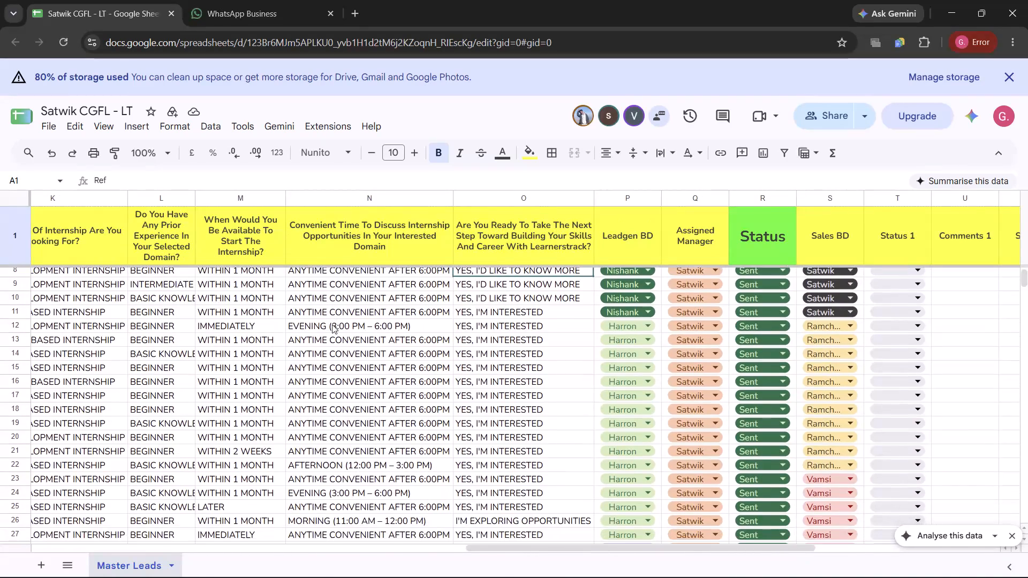
{"action": "scroll", "coordinate": [332, 324], "scroll_direction": "down", "scroll_amount": 1}
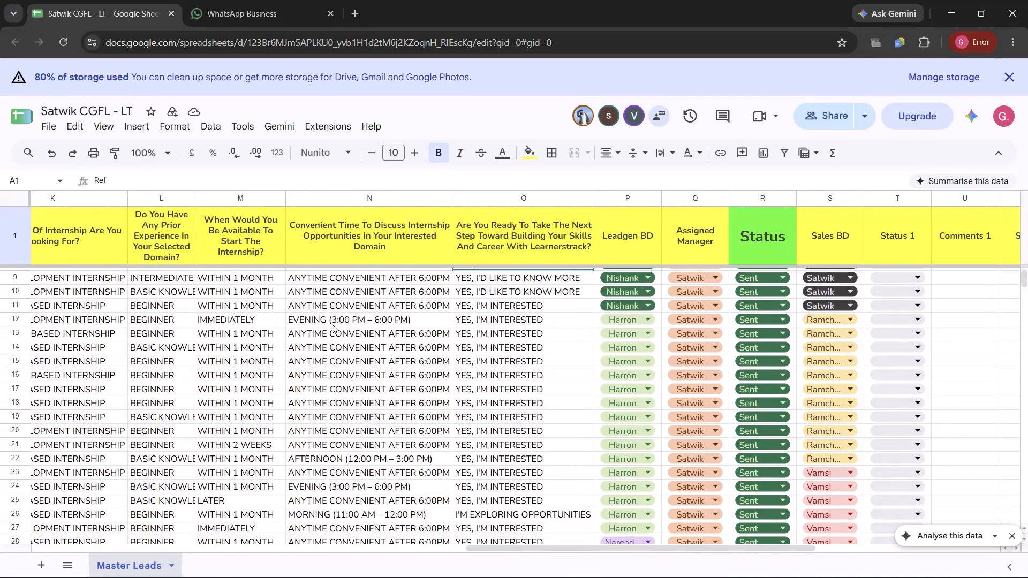
{"action": "scroll", "coordinate": [332, 324], "scroll_direction": "down", "scroll_amount": 1}
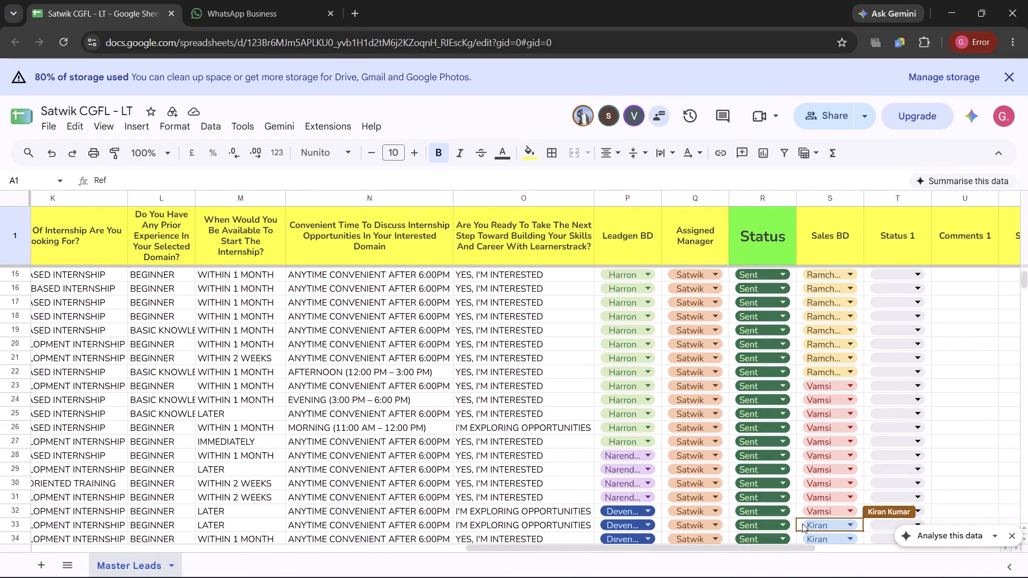
{"action": "left_click", "coordinate": [821, 385]}
{"action": "left_click", "coordinate": [814, 401]}
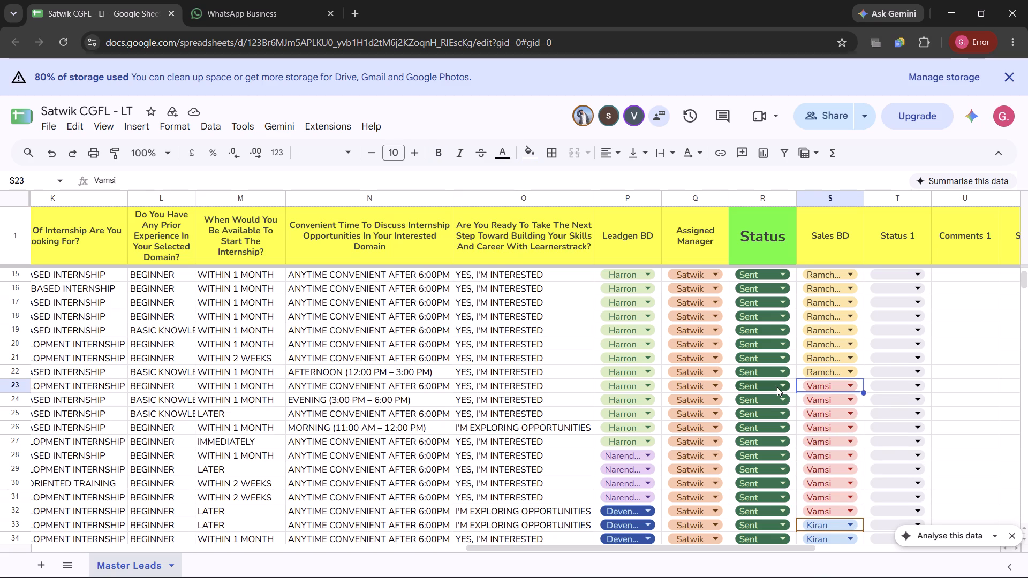
{"action": "scroll", "coordinate": [777, 387], "scroll_direction": "up", "scroll_amount": 4}
{"action": "scroll", "coordinate": [777, 387], "scroll_direction": "down", "scroll_amount": 1}
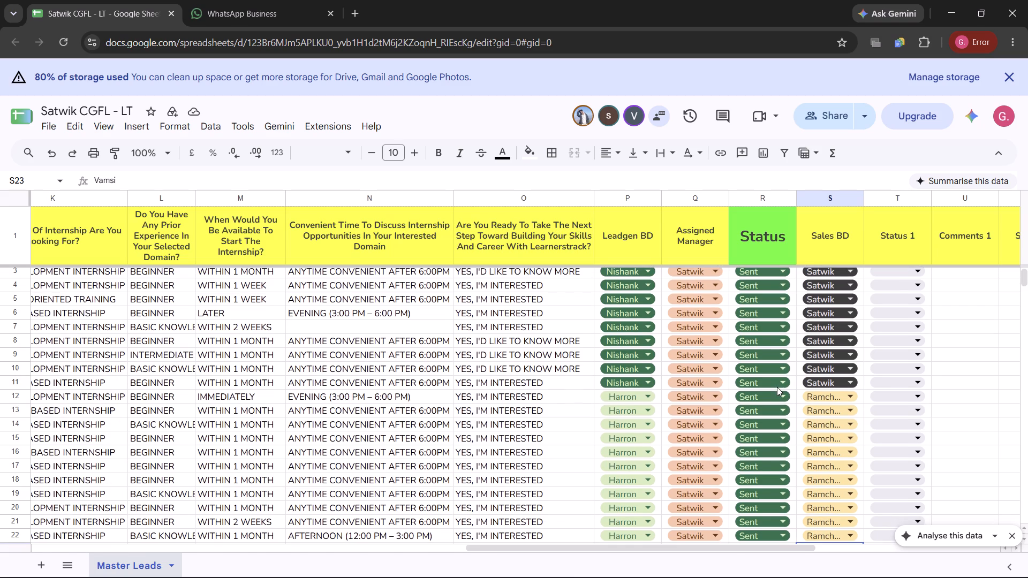
{"action": "scroll", "coordinate": [777, 387], "scroll_direction": "down", "scroll_amount": 1}
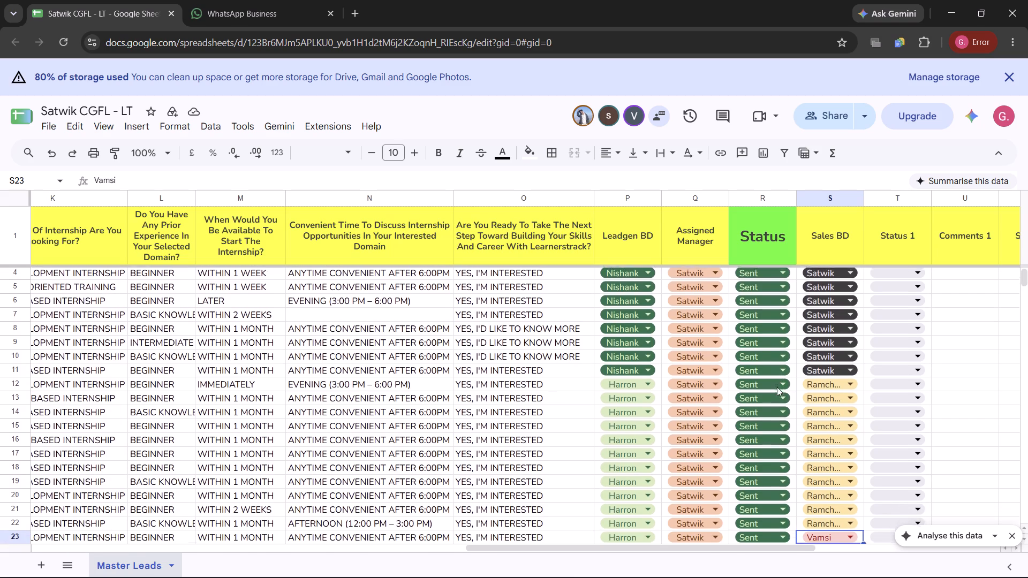
{"action": "scroll", "coordinate": [777, 387], "scroll_direction": "down", "scroll_amount": 2}
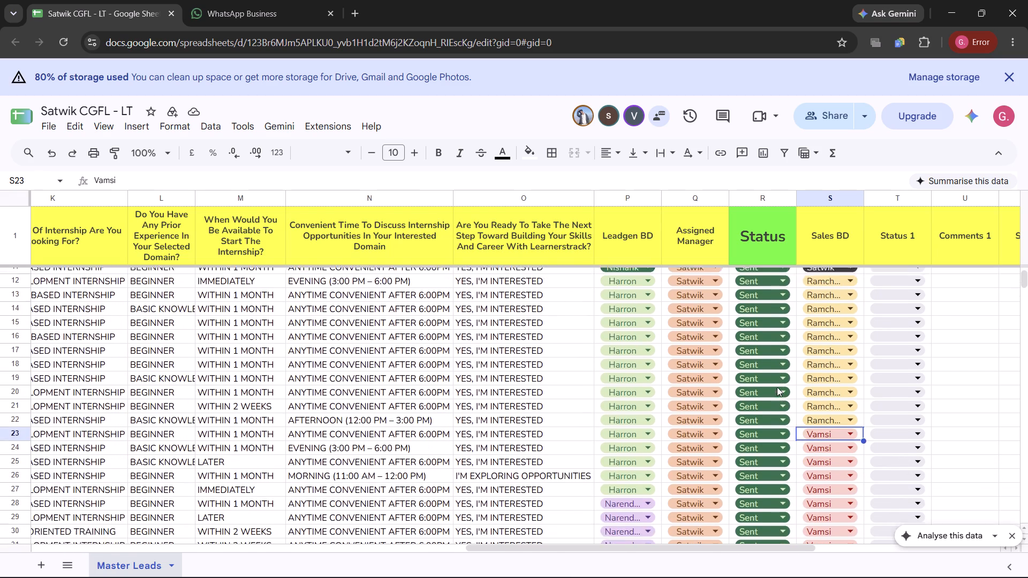
{"action": "scroll", "coordinate": [777, 387], "scroll_direction": "down", "scroll_amount": 2}
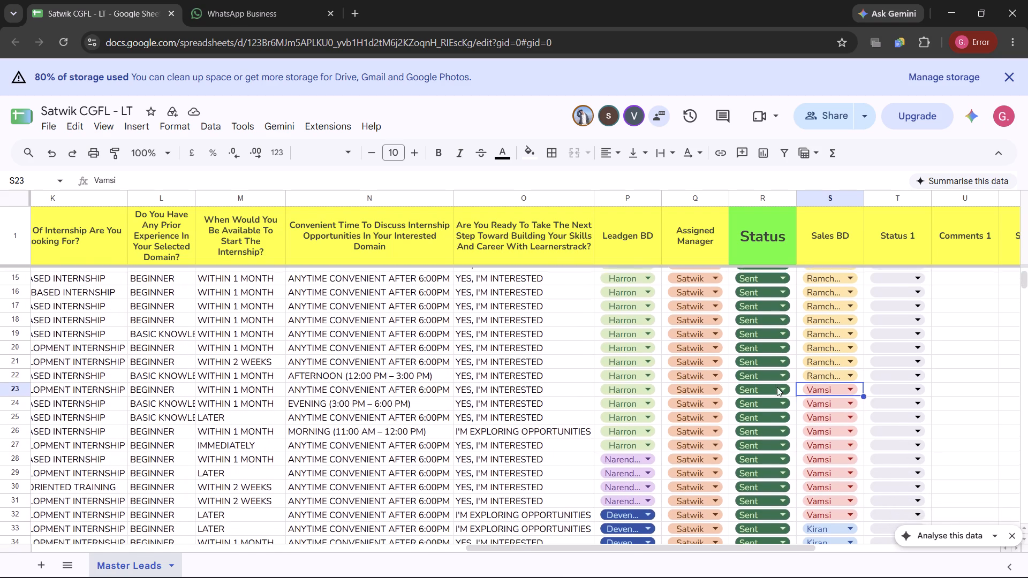
{"action": "scroll", "coordinate": [777, 387], "scroll_direction": "down", "scroll_amount": 1}
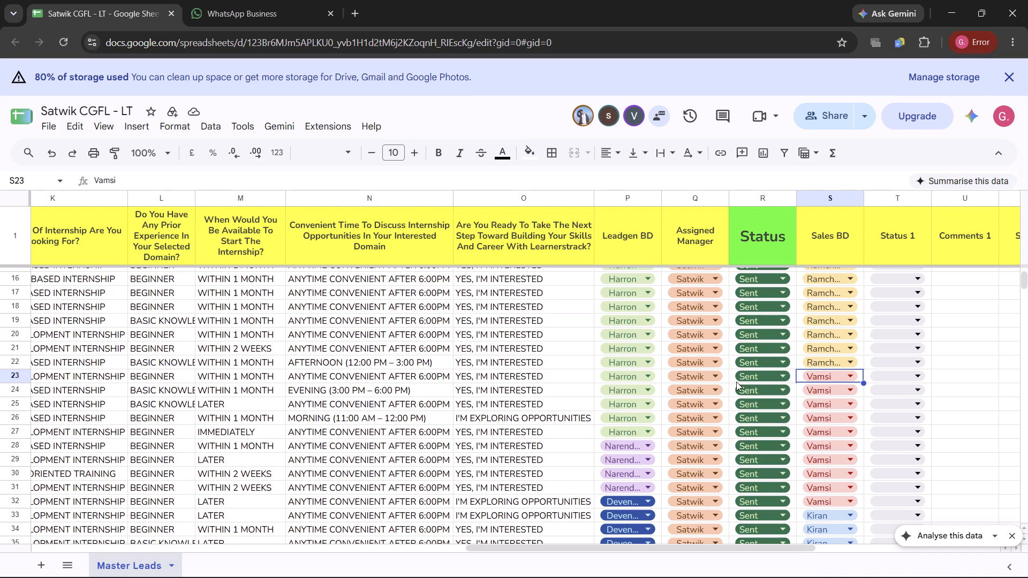
Examine row 23 from Sales BD back to the convenient discussion time in column N, returning to Sales BD.
{"action": "key", "text": "Left"}
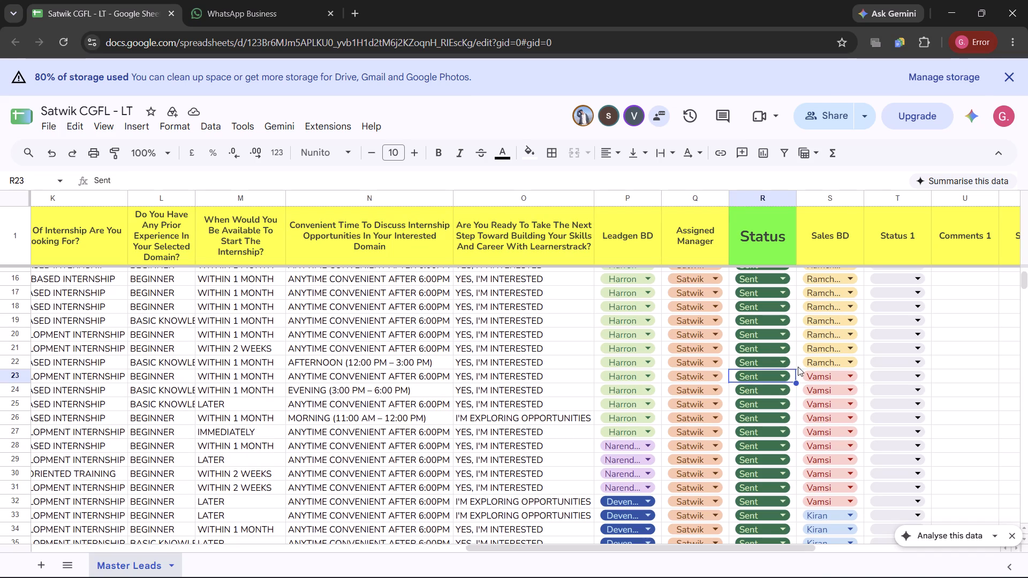
{"action": "key", "text": "Left"}
{"action": "key", "text": "Left"}
{"action": "key", "text": "Left"}
{"action": "key", "text": "Left"}
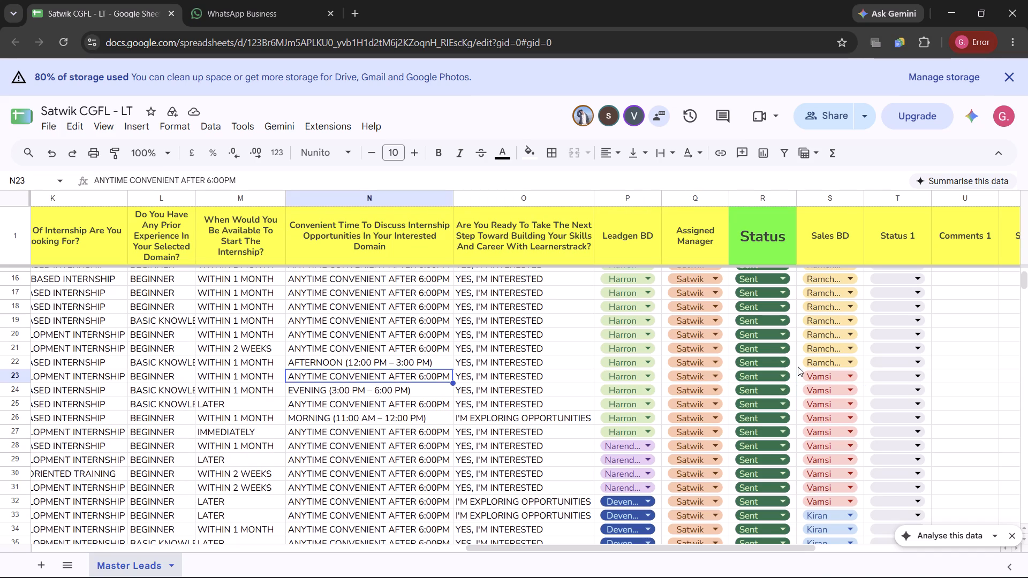
{"action": "key", "text": "Right"}
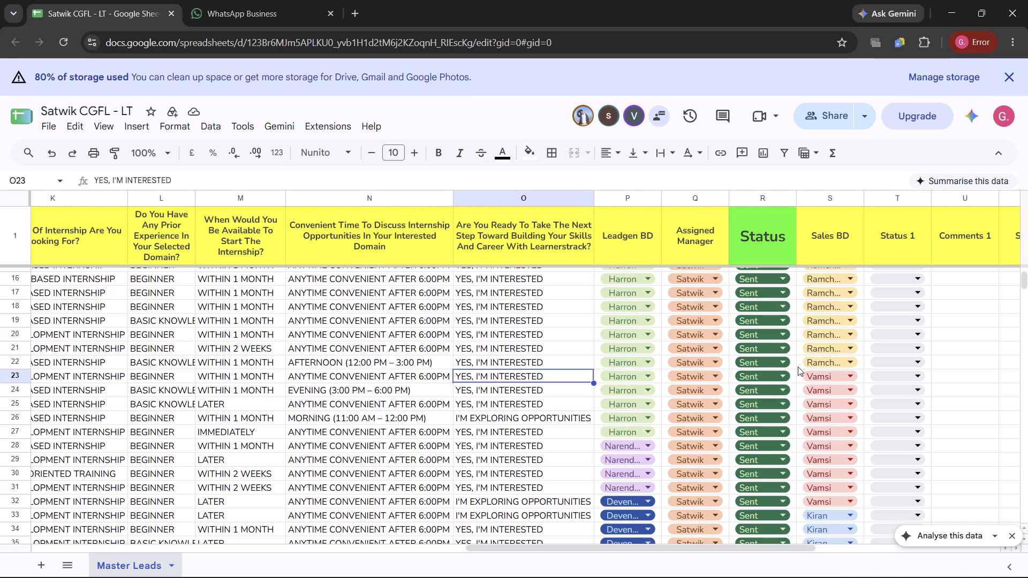
{"action": "key", "text": "Right"}
{"action": "key", "text": "Right"}
{"action": "key", "text": "Right"}
{"action": "key", "text": "Right"}
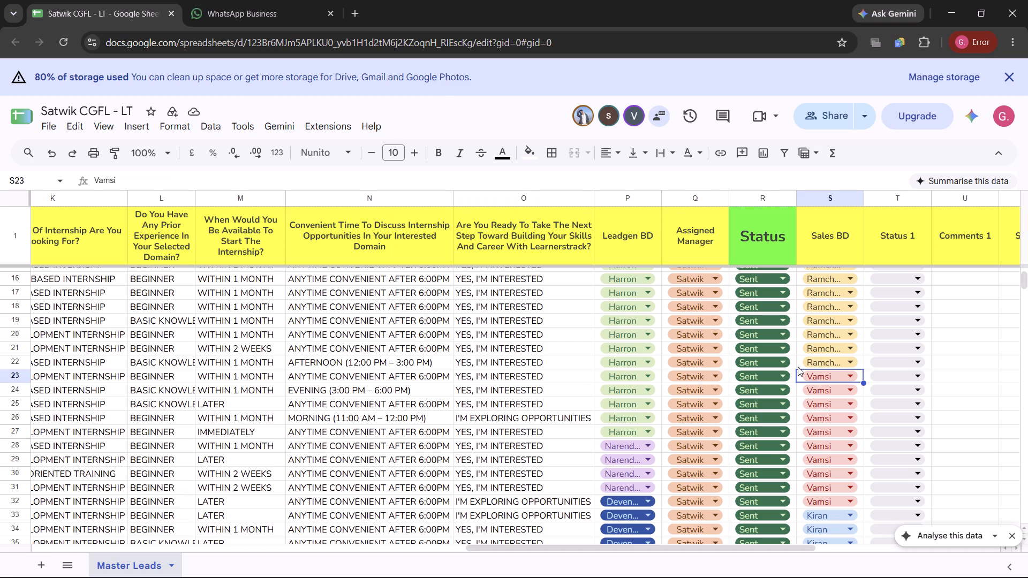
Examine row 23's answers back to the prior experience in column L, returning to its Sales BD cell.
{"action": "key", "text": "Left"}
{"action": "key", "text": "Left"}
{"action": "key", "text": "Left"}
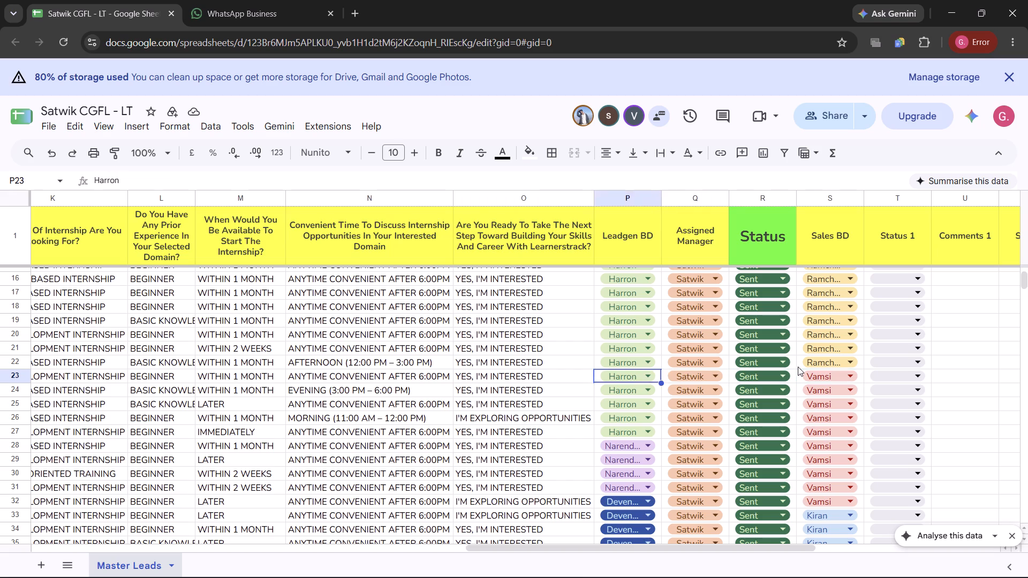
{"action": "key", "text": "Left"}
{"action": "key", "text": "Left"}
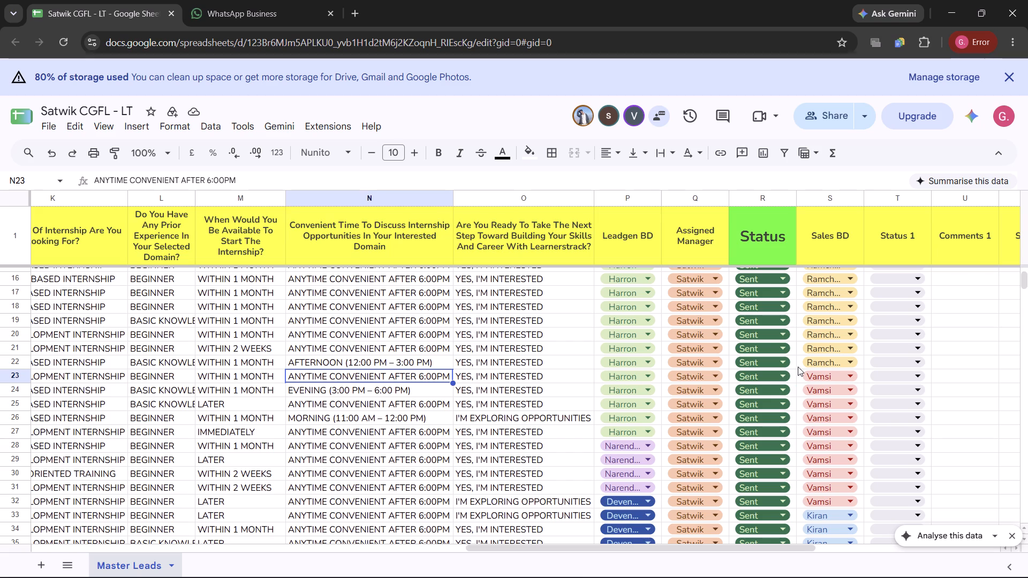
{"action": "key", "text": "Left"}
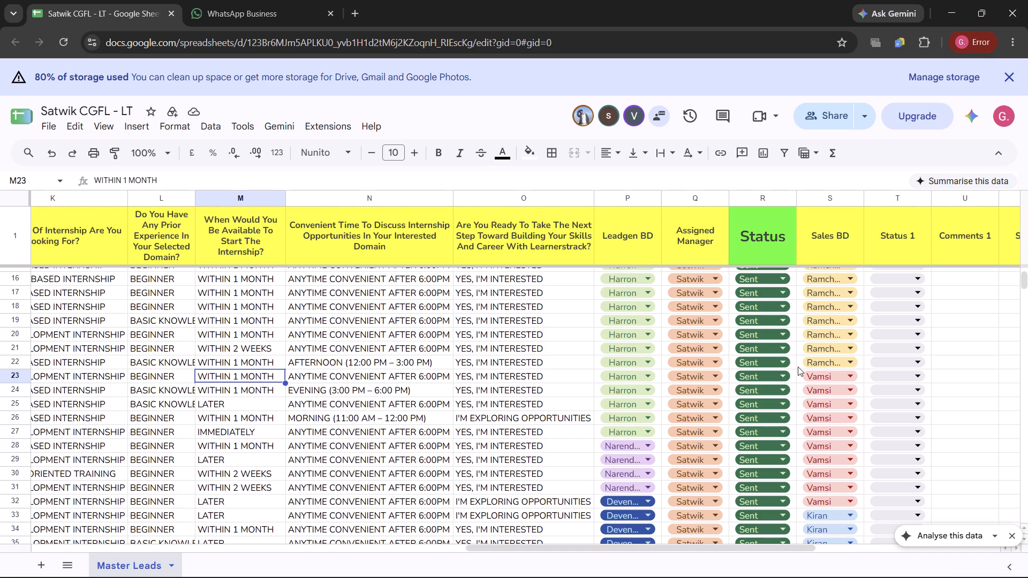
{"action": "key", "text": "Left"}
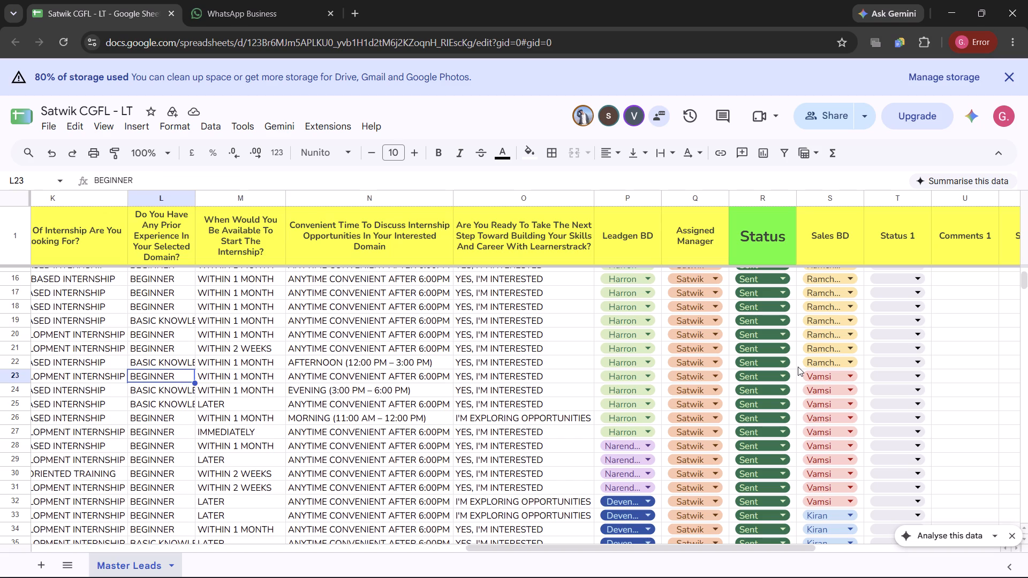
{"action": "key", "text": "Right"}
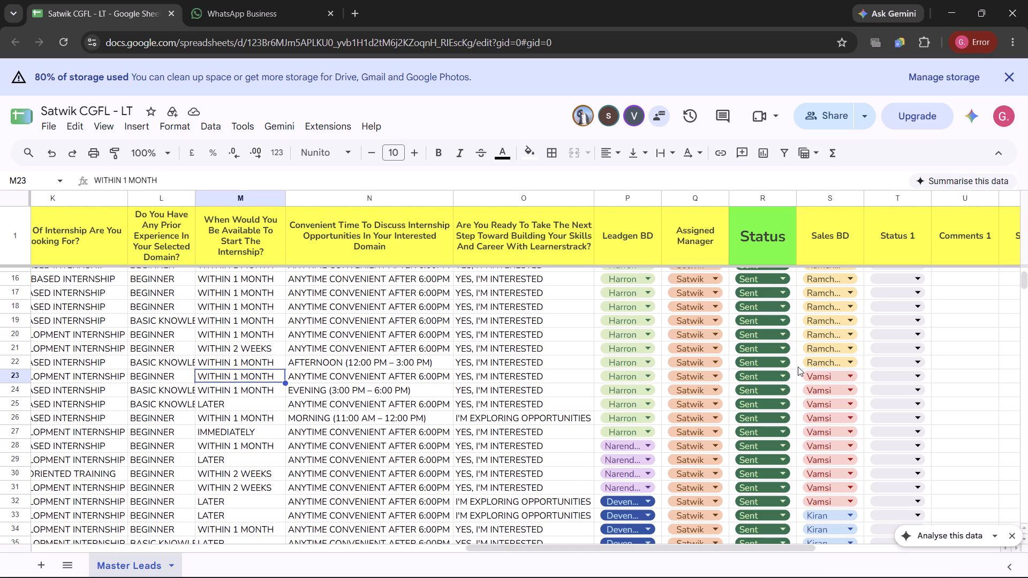
{"action": "key", "text": "Right"}
{"action": "key", "text": "Right"}
{"action": "key", "text": "Right"}
{"action": "key", "text": "Right"}
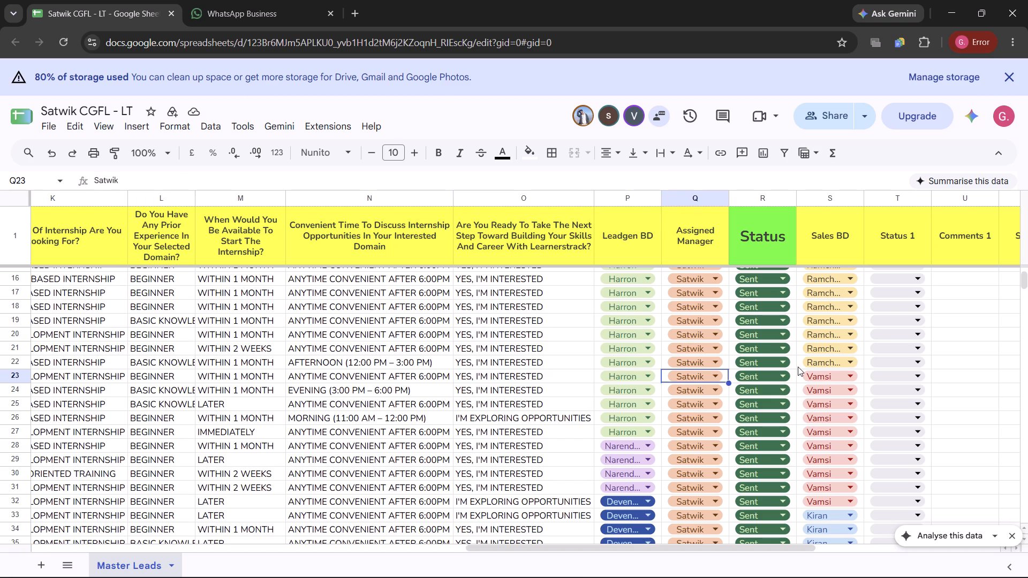
{"action": "key", "text": "Right"}
{"action": "key", "text": "Right"}
Read the first Vamsi lead in row 23 from Sales BD back through availability, internship type and domain to Ref.
{"action": "key", "text": "Left"}
{"action": "key", "text": "Left"}
{"action": "key", "text": "Left"}
{"action": "key", "text": "Left"}
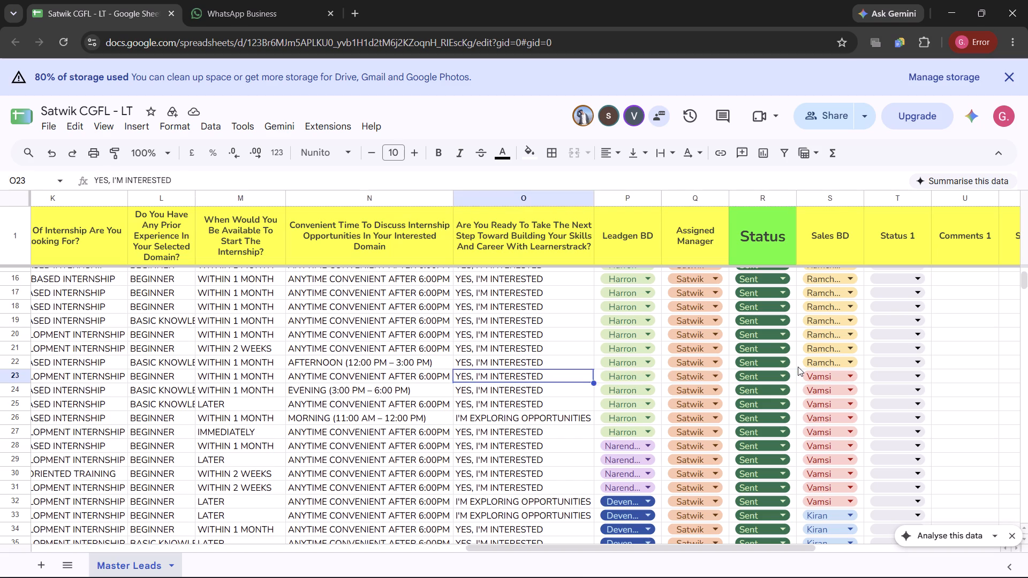
{"action": "key", "text": "Left"}
{"action": "key", "text": "Left"}
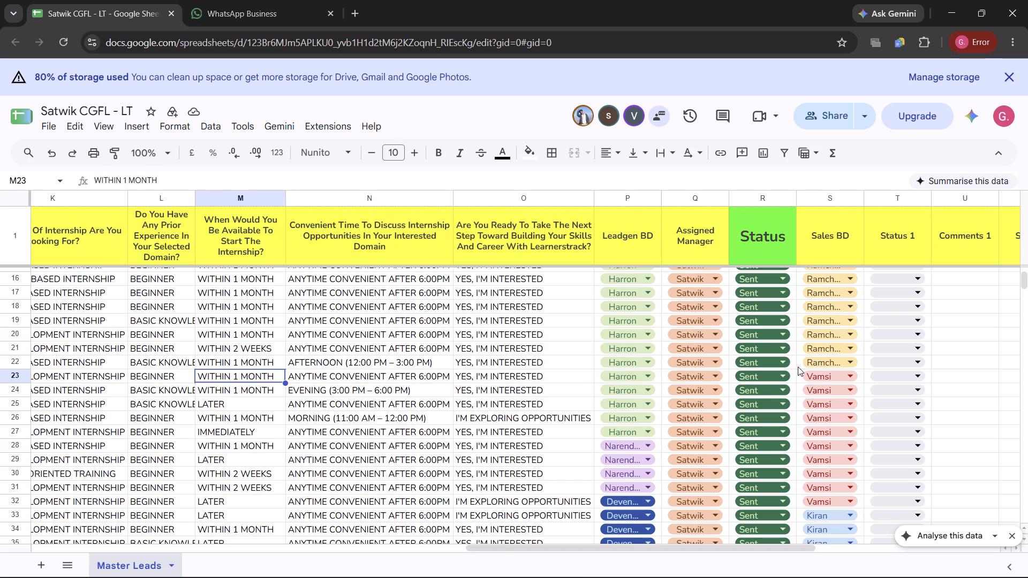
{"action": "key", "text": "Left"}
{"action": "key", "text": "Left"}
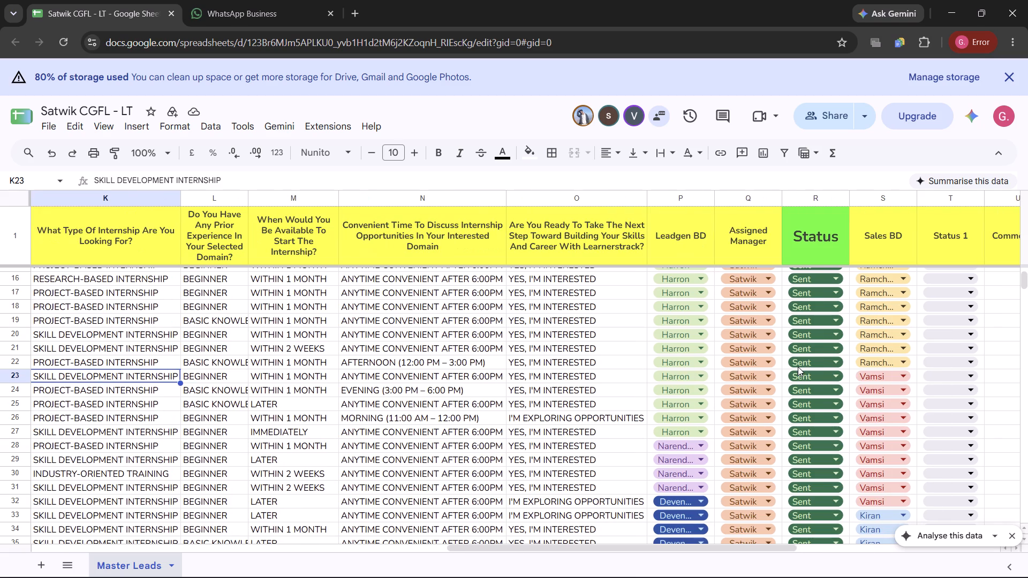
{"action": "key", "text": "Left"}
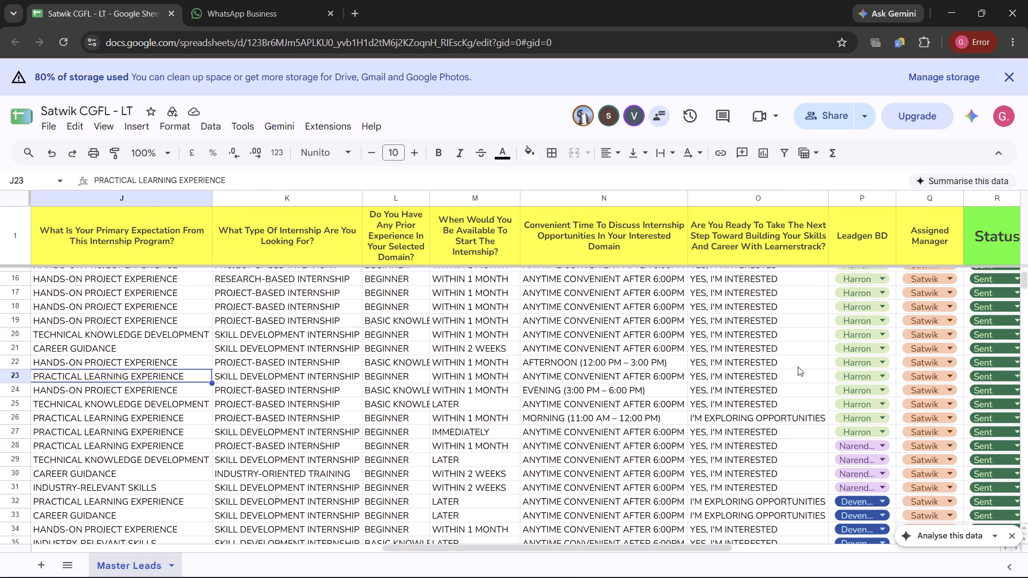
{"action": "key", "text": "Left"}
{"action": "key", "text": "Left"}
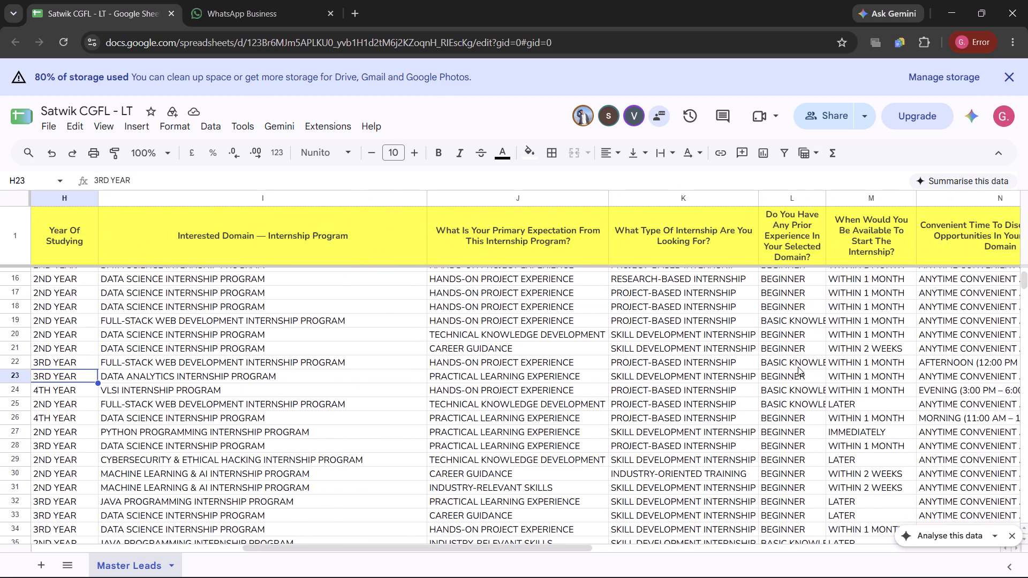
{"action": "key", "text": "Left"}
{"action": "key", "text": "Left"}
{"action": "key", "text": "Left"}
{"action": "key", "text": "Left"}
{"action": "key", "text": "Left"}
{"action": "key", "text": "Left"}
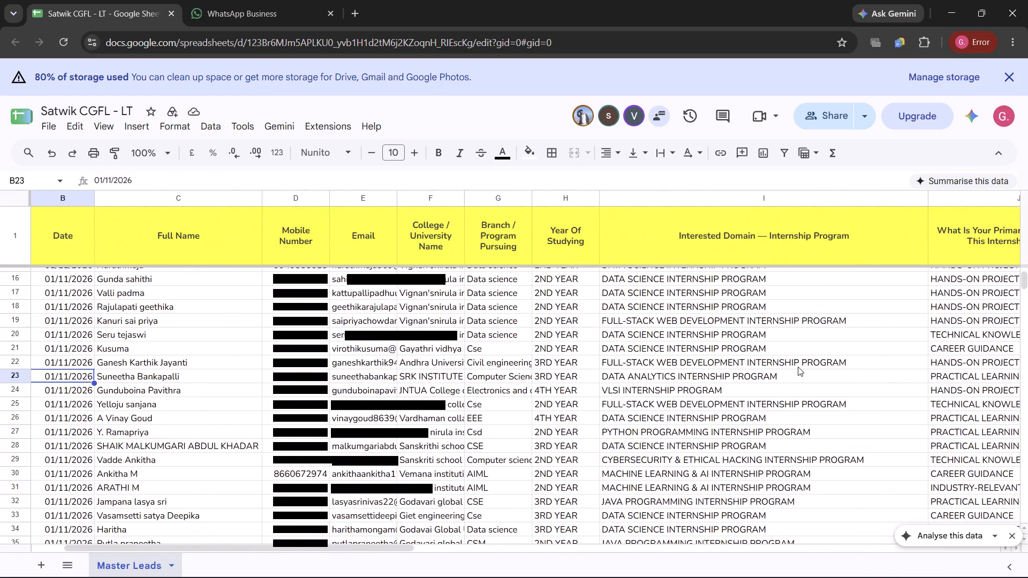
{"action": "key", "text": "Left"}
Look through the leads in the Full Name column from row 24 down to row 37.
{"action": "key", "text": "Down"}
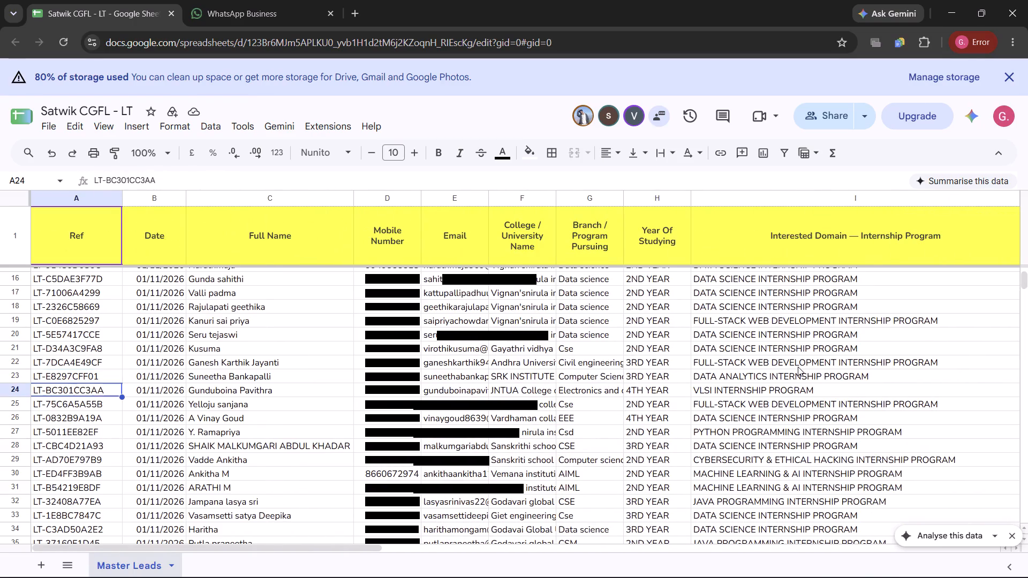
{"action": "key", "text": "Right"}
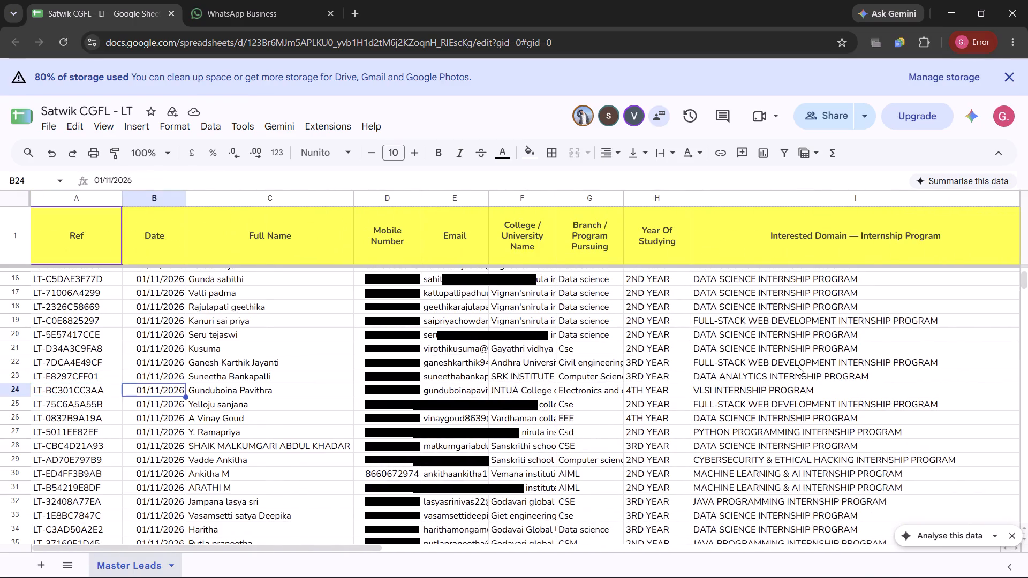
{"action": "key", "text": "Right"}
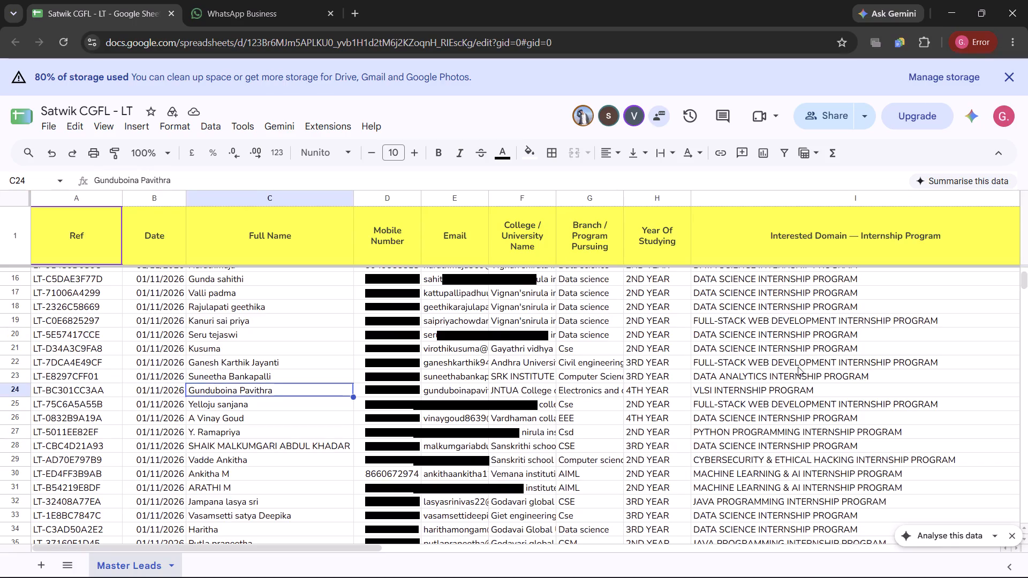
{"action": "key", "text": "Down"}
{"action": "key", "text": "Down"}
{"action": "key", "text": "Down"}
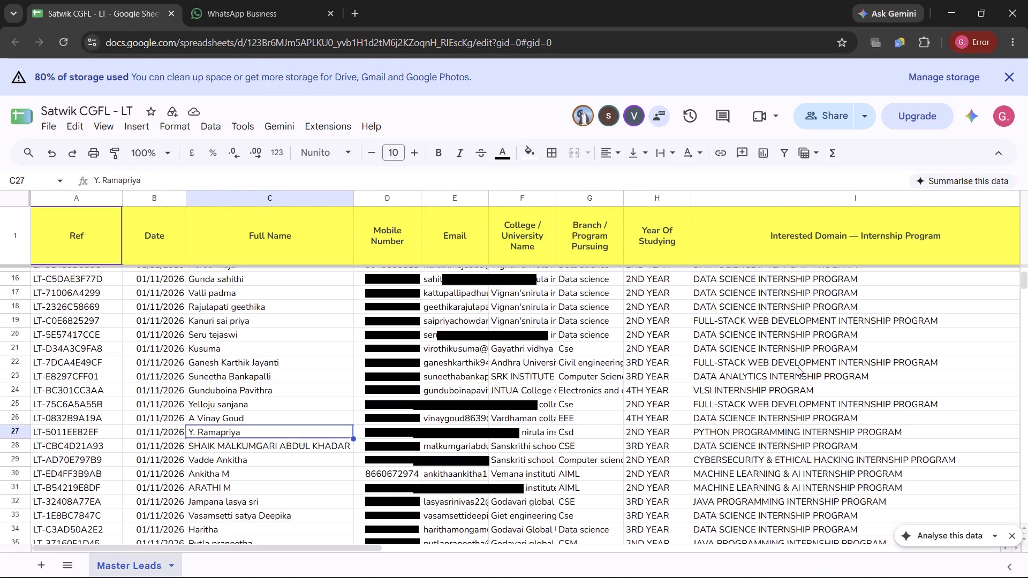
{"action": "key", "text": "Down"}
{"action": "key", "text": "Down"}
{"action": "key", "text": "Down"}
{"action": "key", "text": "Down"}
{"action": "key", "text": "Down"}
{"action": "key", "text": "Down"}
{"action": "key", "text": "Down"}
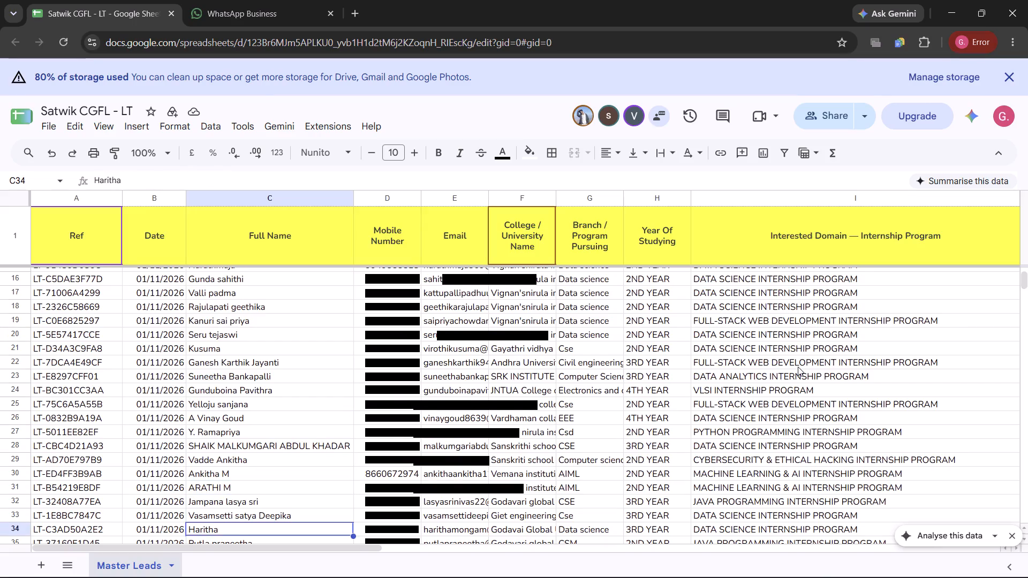
{"action": "key", "text": "Down"}
{"action": "key", "text": "Down"}
{"action": "key", "text": "Down"}
Examine row 37 from Mobile Number across to Status 1, checking which Sales BD the lead belongs to.
{"action": "key", "text": "Right"}
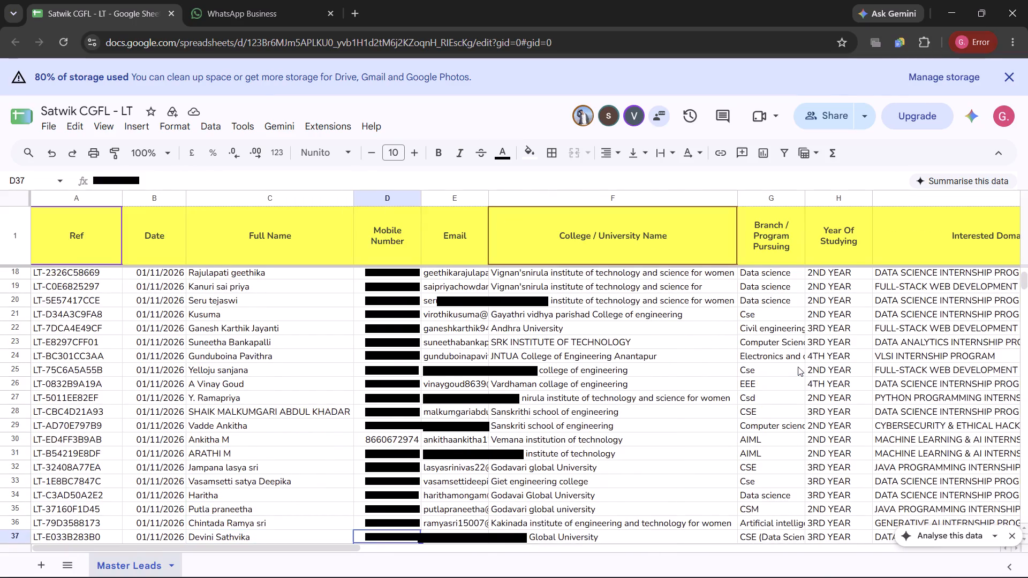
{"action": "key", "text": "Right"}
{"action": "key", "text": "Right"}
{"action": "key", "text": "Right"}
{"action": "key", "text": "Right"}
{"action": "key", "text": "Right"}
{"action": "key", "text": "Right"}
{"action": "key", "text": "Right"}
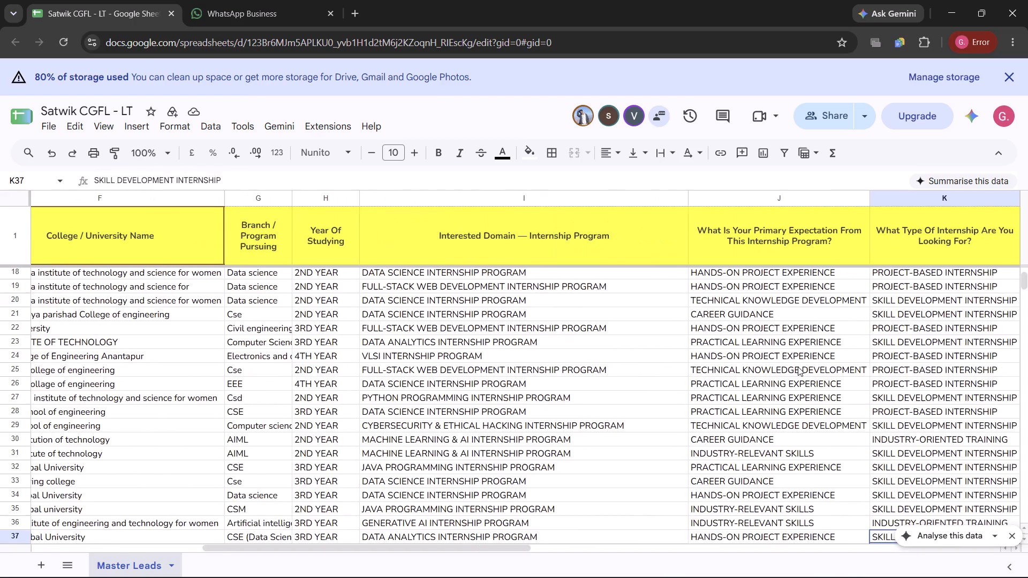
{"action": "key", "text": "Right"}
{"action": "key", "text": "Right"}
{"action": "key", "text": "Right"}
{"action": "key", "text": "Right"}
{"action": "key", "text": "Right"}
{"action": "key", "text": "Right"}
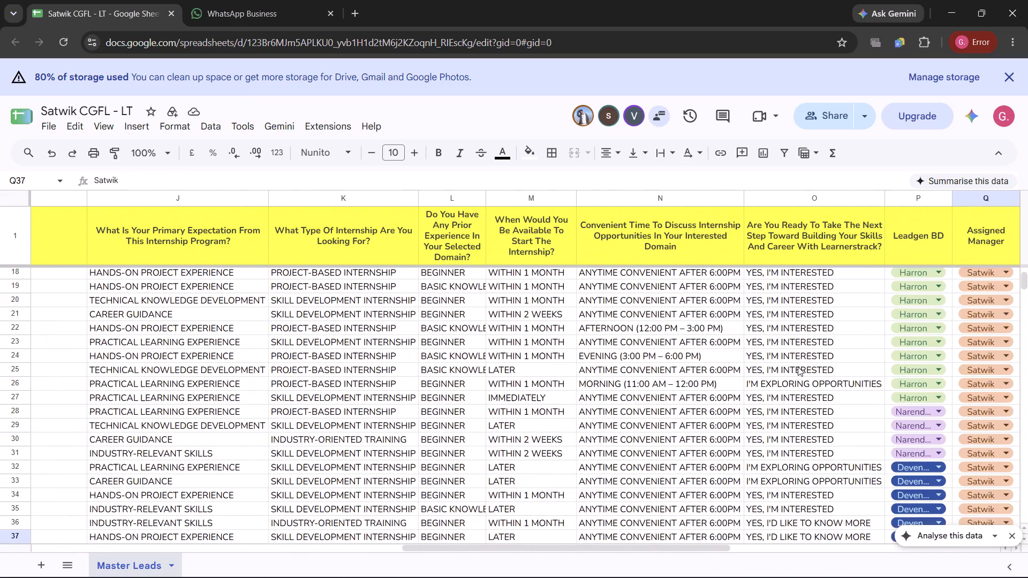
{"action": "key", "text": "Right"}
{"action": "key", "text": "Right"}
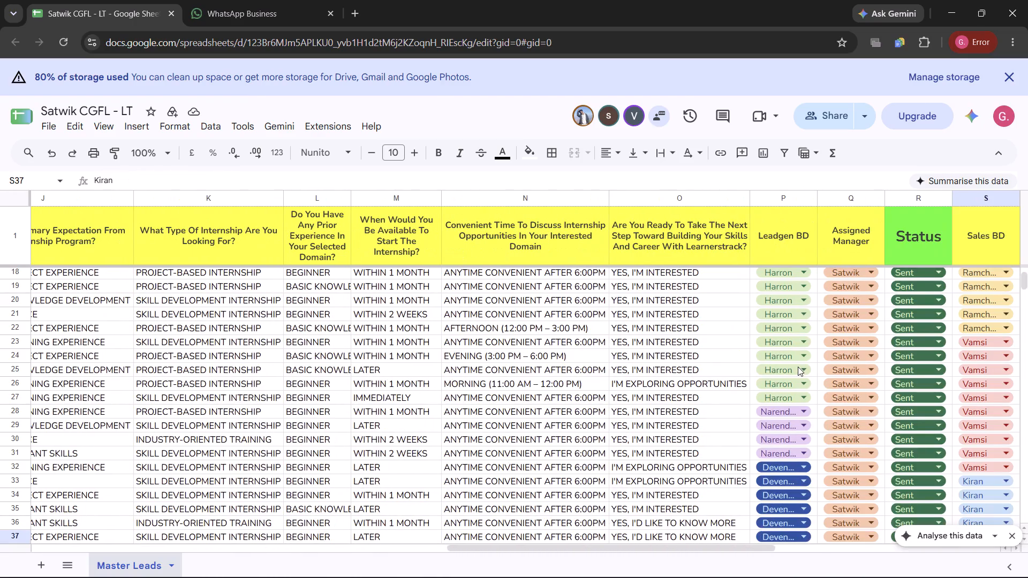
{"action": "key", "text": "Right"}
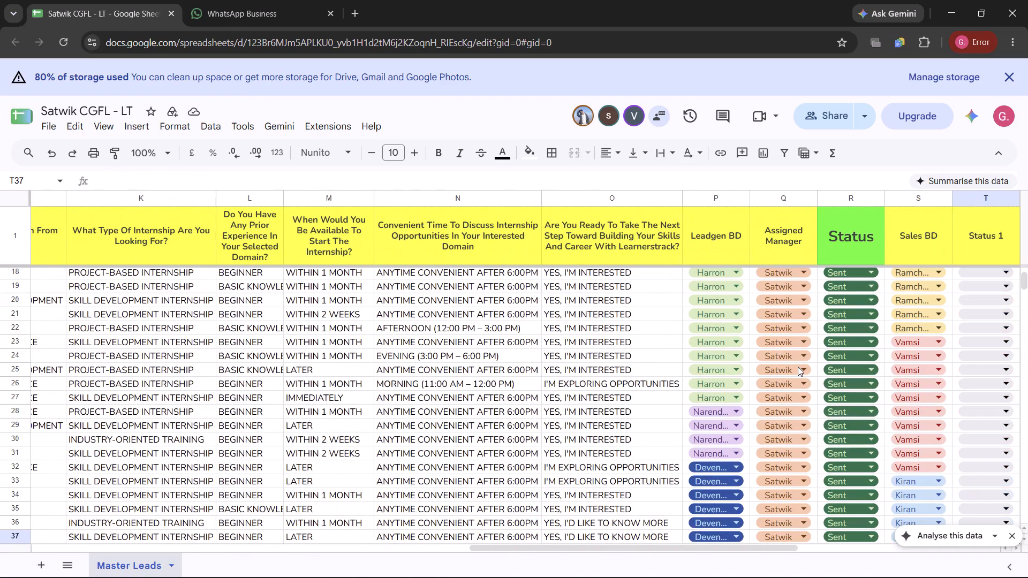
Locate the last Vamsi row at S32 and examine its fields back to the convenient discussion time in column N.
{"action": "key", "text": "Up"}
{"action": "key", "text": "Up"}
{"action": "key", "text": "Up"}
{"action": "key", "text": "Up"}
{"action": "key", "text": "Up"}
{"action": "key", "text": "Left"}
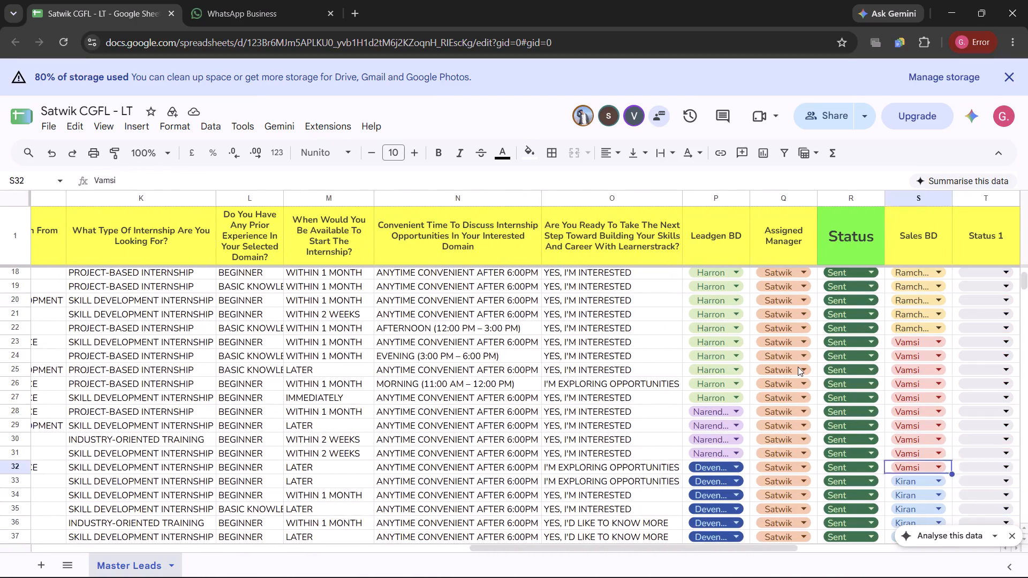
{"action": "key", "text": "Left"}
{"action": "key", "text": "Left"}
{"action": "key", "text": "Left"}
{"action": "key", "text": "Left"}
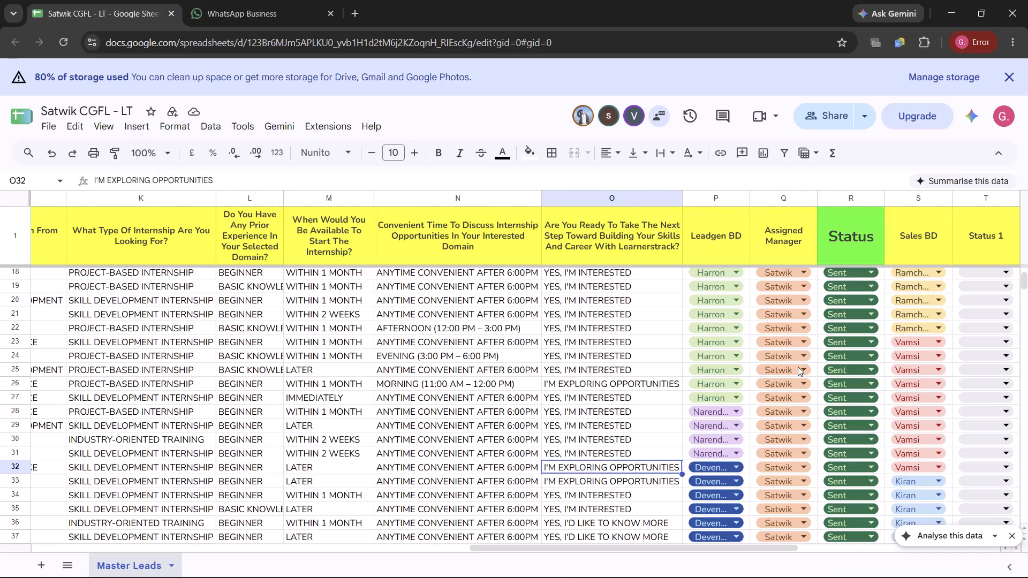
{"action": "key", "text": "Left"}
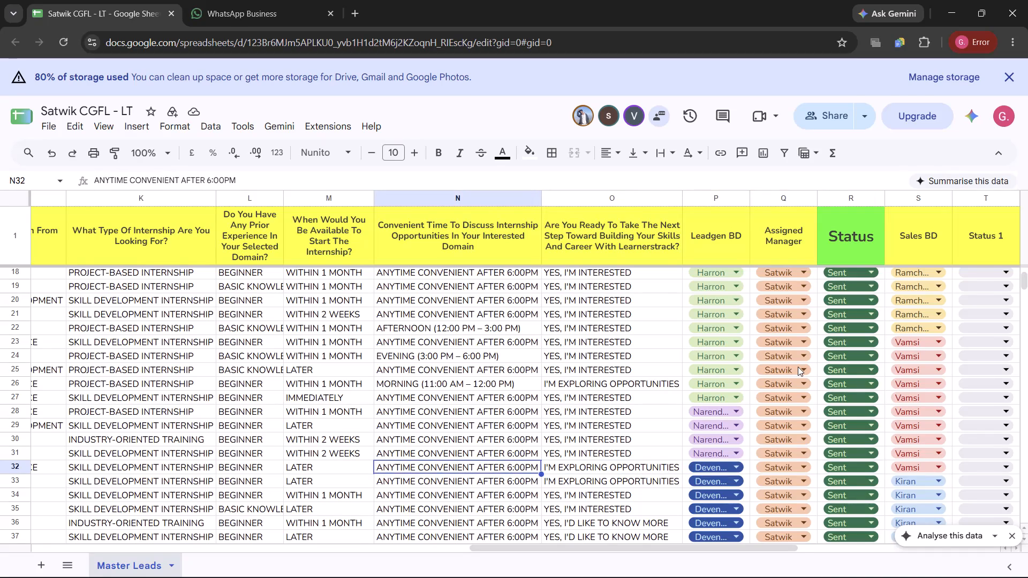
Examine the Vamsi lead in row 26, checking the convenient time, Sales BD and readiness answer in column O.
{"action": "key", "text": "Up"}
{"action": "key", "text": "Up"}
{"action": "key", "text": "Up"}
{"action": "key", "text": "Up"}
{"action": "key", "text": "Up"}
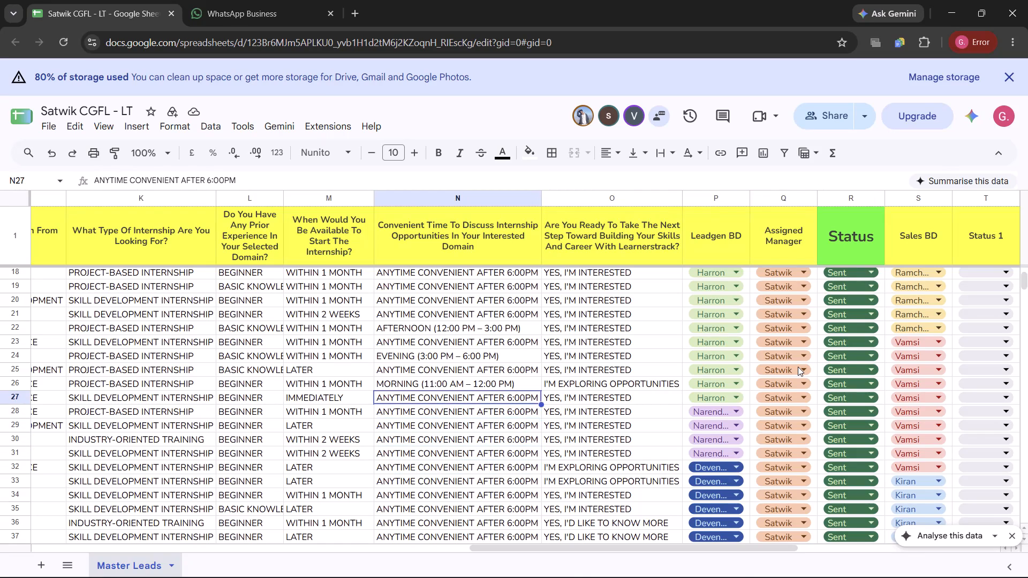
{"action": "key", "text": "Up"}
{"action": "key", "text": "Right"}
{"action": "key", "text": "Right"}
{"action": "key", "text": "Right"}
{"action": "key", "text": "Right"}
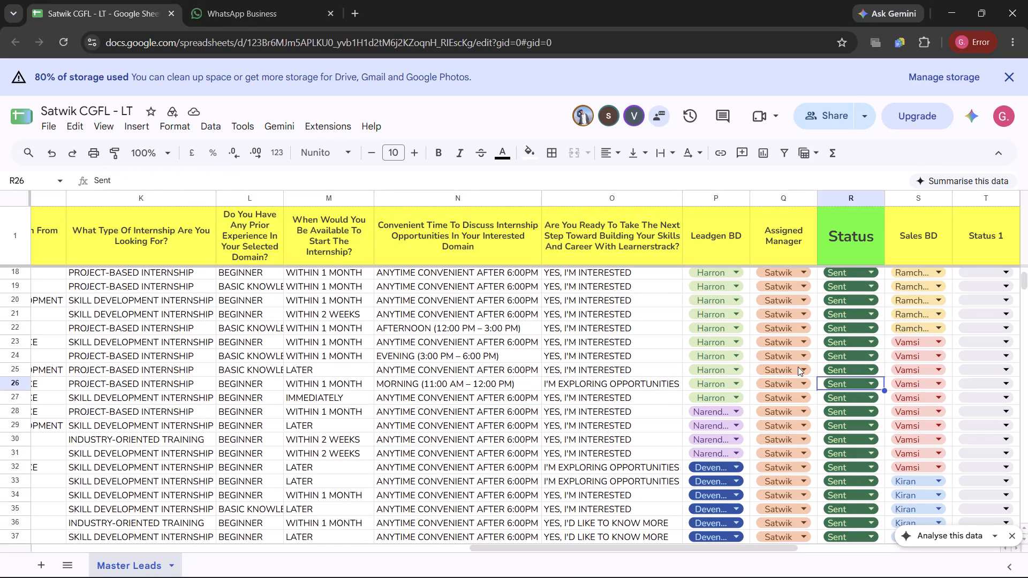
{"action": "key", "text": "Right"}
{"action": "key", "text": "Left"}
{"action": "key", "text": "Left"}
{"action": "key", "text": "Left"}
{"action": "key", "text": "Left"}
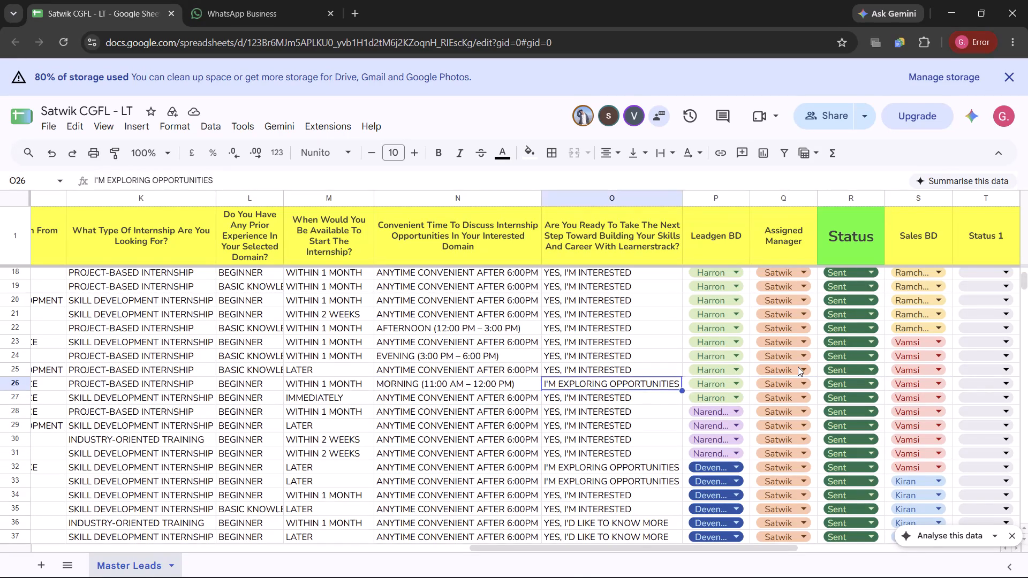
Read row 26 back to the Date column and examine the lead's Email and Mobile Number cells.
{"action": "key", "text": "Left"}
{"action": "key", "text": "Left"}
{"action": "key", "text": "Left"}
{"action": "key", "text": "Left"}
{"action": "key", "text": "Left"}
{"action": "key", "text": "Left"}
{"action": "key", "text": "Left"}
{"action": "key", "text": "Left"}
{"action": "key", "text": "Left"}
{"action": "key", "text": "Left"}
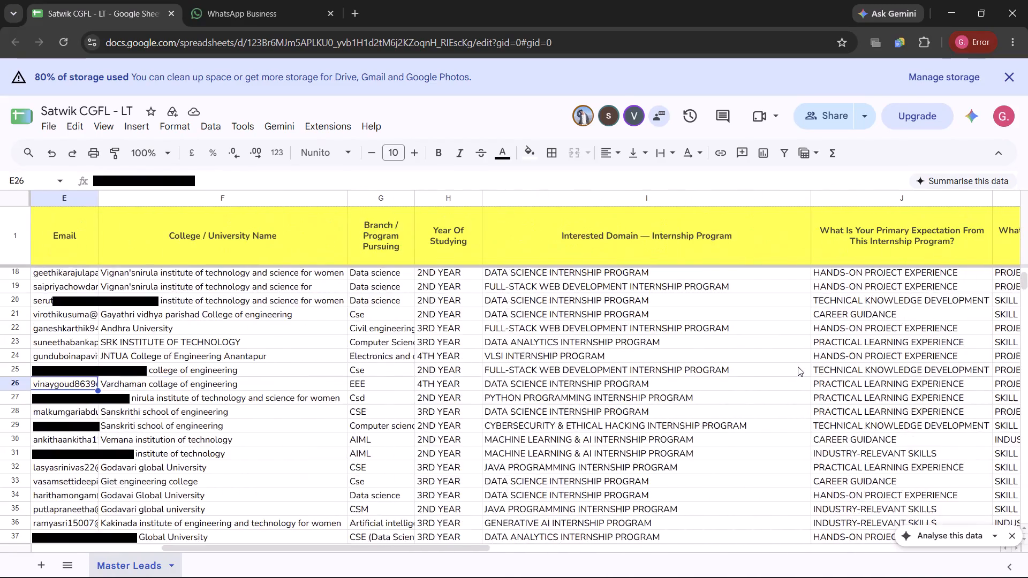
{"action": "key", "text": "Left"}
{"action": "key", "text": "Left"}
{"action": "key", "text": "Left"}
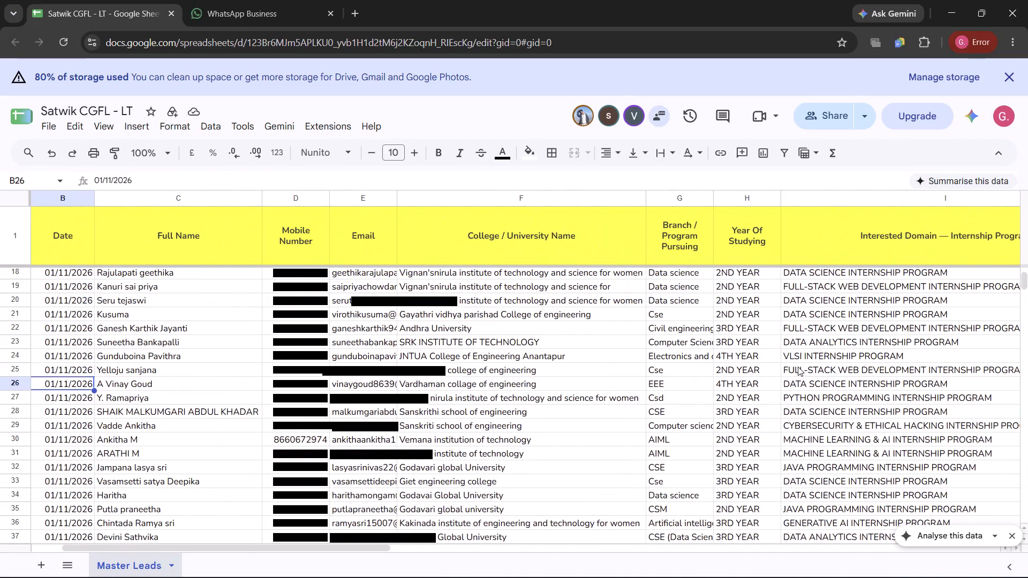
{"action": "key", "text": "Right"}
{"action": "key", "text": "Right"}
{"action": "key", "text": "Right"}
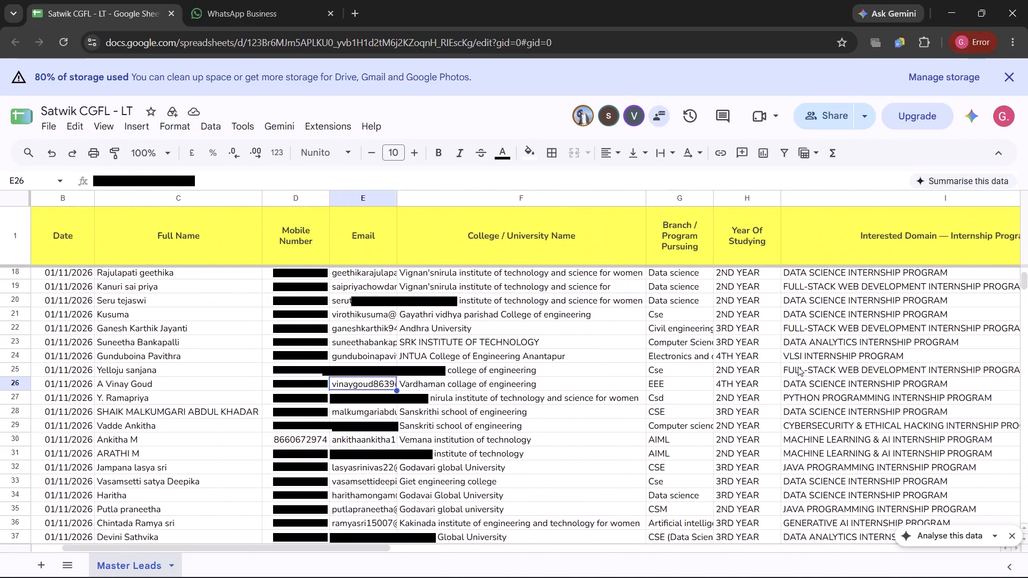
{"action": "key", "text": "Left"}
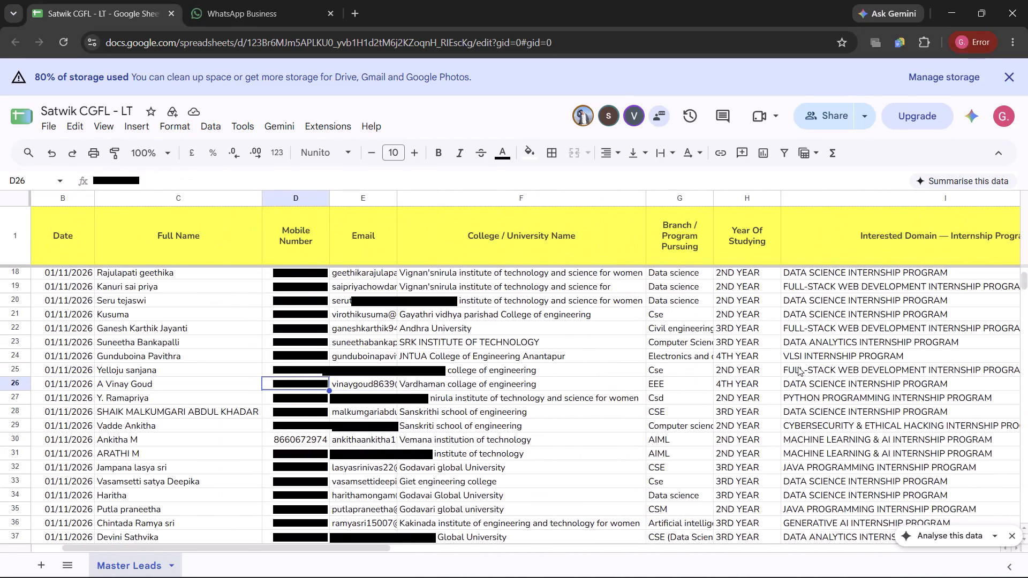
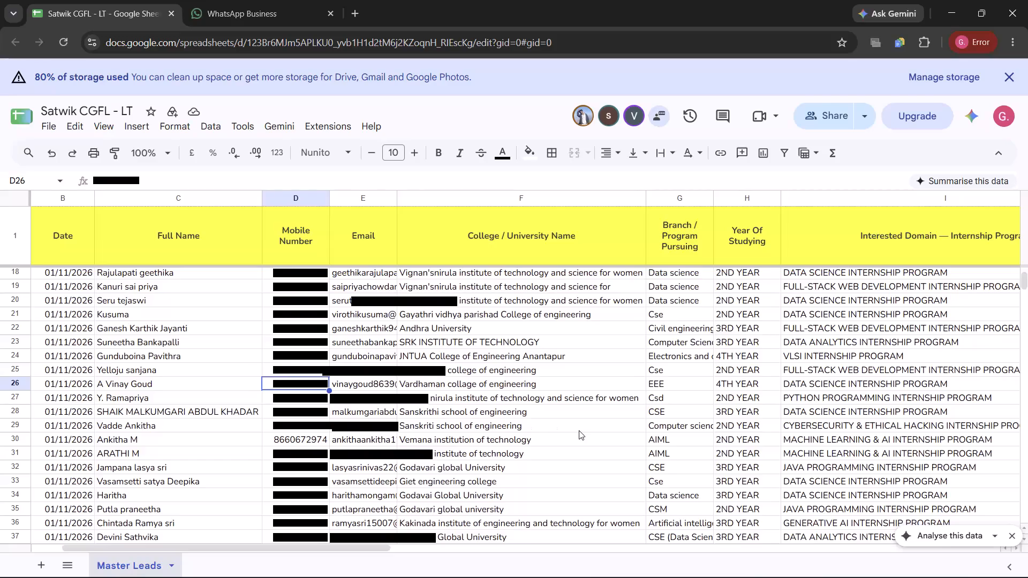
Locate the first Vamsi lead in row 23 and examine its readiness answer in column O and its college name.
{"action": "scroll", "coordinate": [579, 430], "scroll_direction": "left", "scroll_amount": 4}
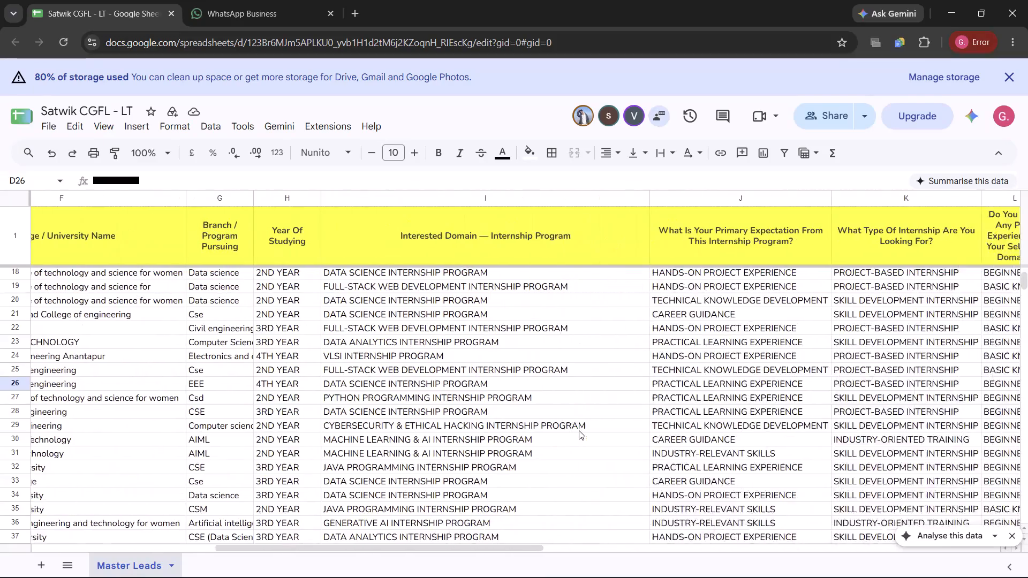
{"action": "scroll", "coordinate": [579, 430], "scroll_direction": "left", "scroll_amount": 5}
{"action": "scroll", "coordinate": [579, 430], "scroll_direction": "right", "scroll_amount": 1}
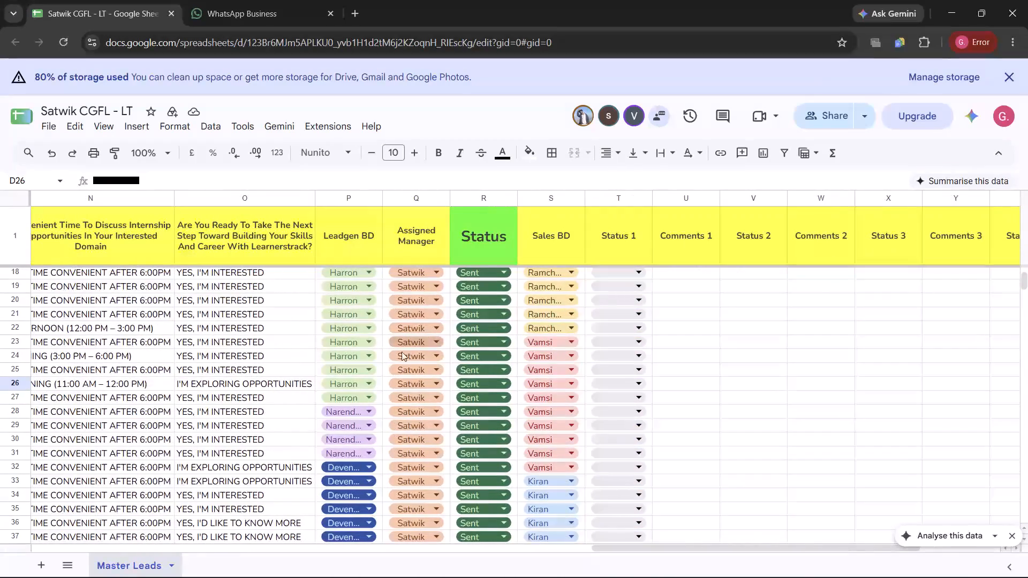
{"action": "left_click", "coordinate": [264, 340]}
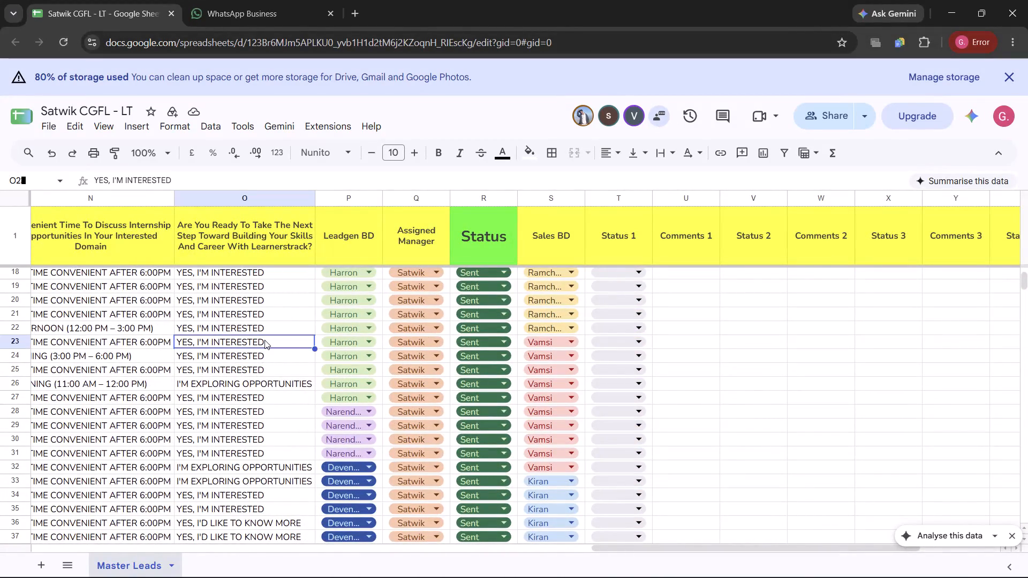
{"action": "scroll", "coordinate": [264, 340], "scroll_direction": "right", "scroll_amount": 13}
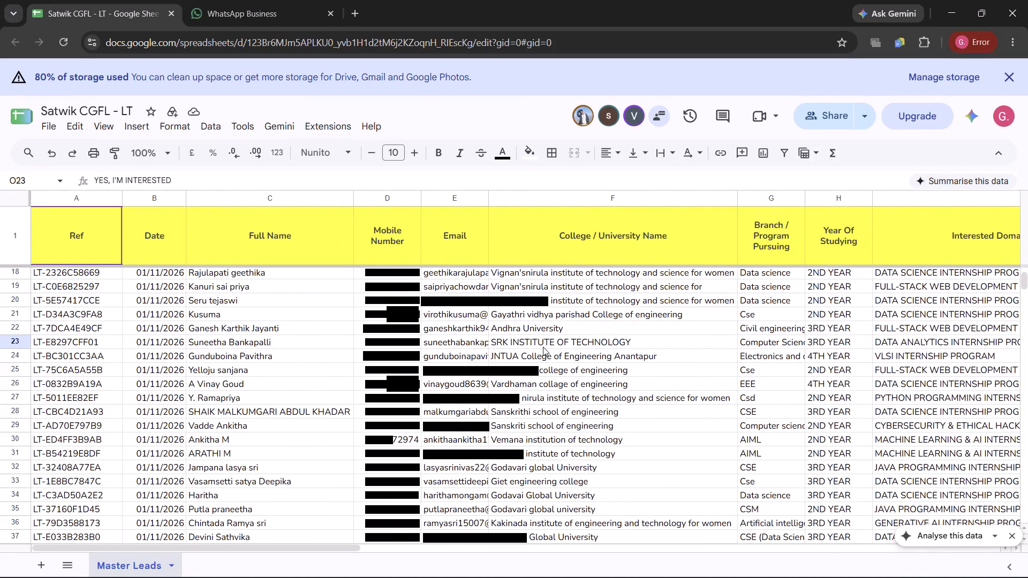
{"action": "left_click", "coordinate": [532, 338]}
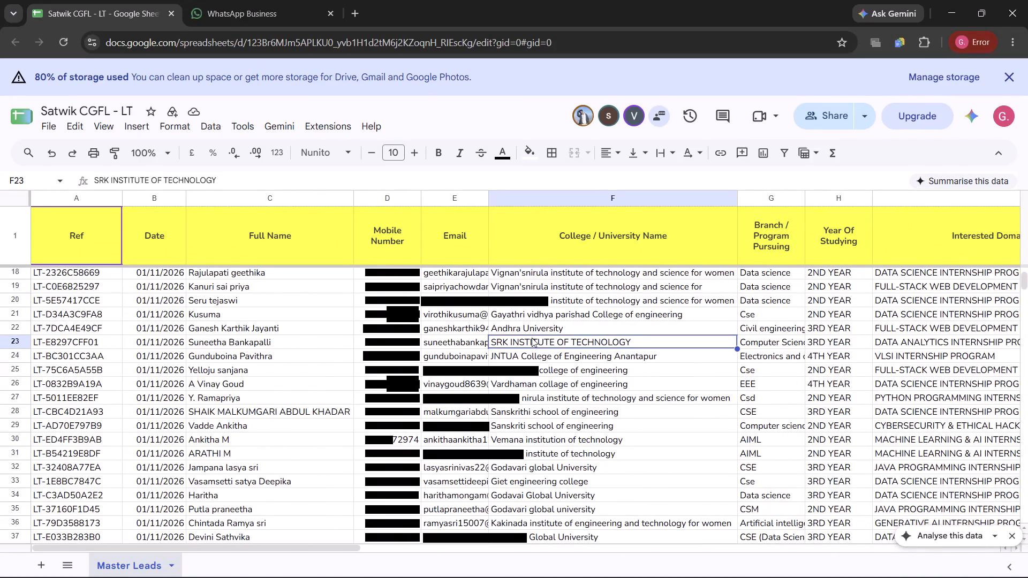
Read row 23 from College / University Name across to Sales BD, examining the branch, internship preferences, availability and readiness answers.
{"action": "scroll", "coordinate": [532, 338], "scroll_direction": "left", "scroll_amount": 7}
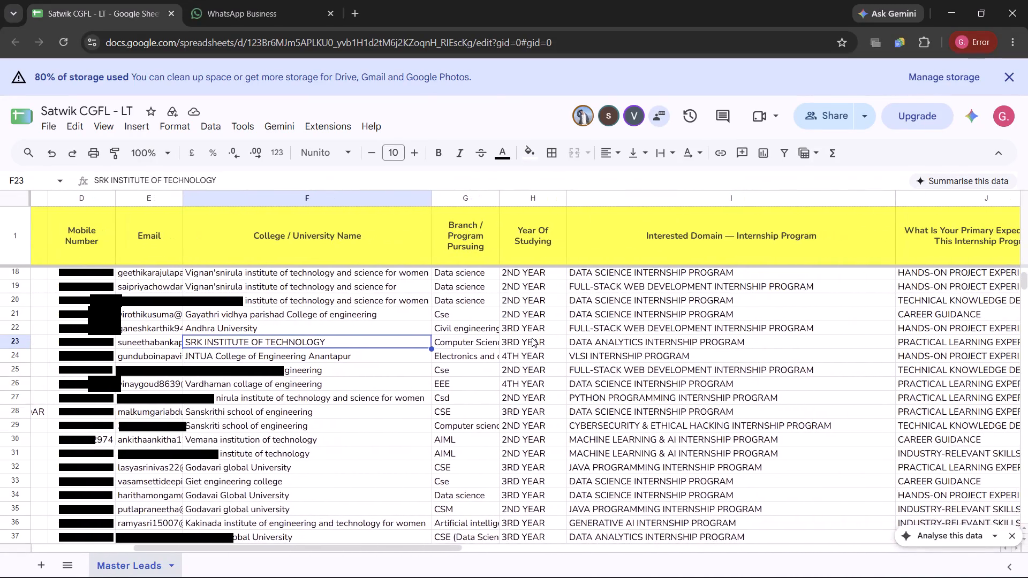
{"action": "scroll", "coordinate": [532, 338], "scroll_direction": "left", "scroll_amount": 1}
{"action": "key", "text": "Right"}
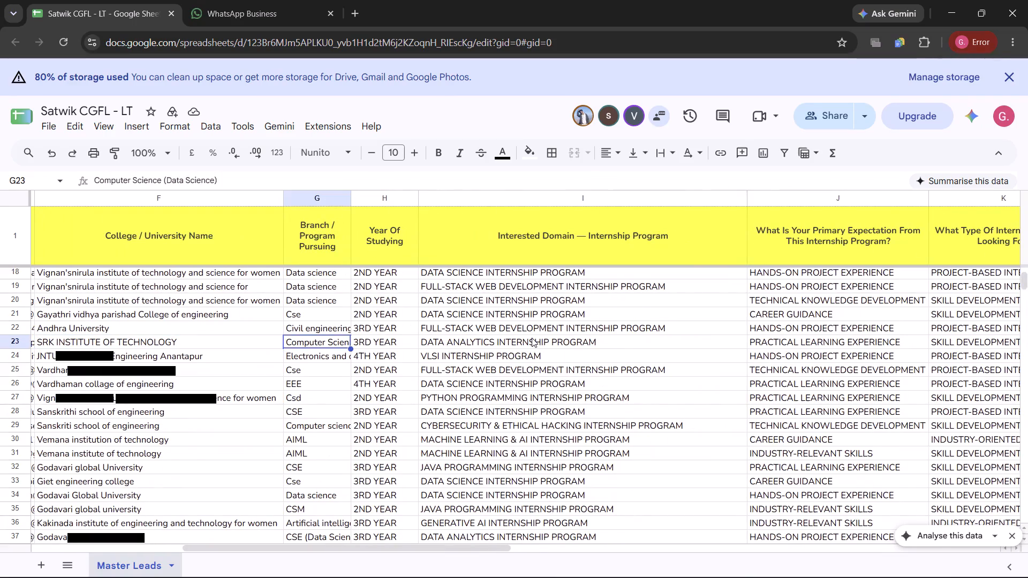
{"action": "key", "text": "Right"}
{"action": "key", "text": "Right"}
{"action": "key", "text": "Right"}
{"action": "key", "text": "Right"}
{"action": "key", "text": "Right"}
{"action": "key", "text": "Right"}
{"action": "key", "text": "Right"}
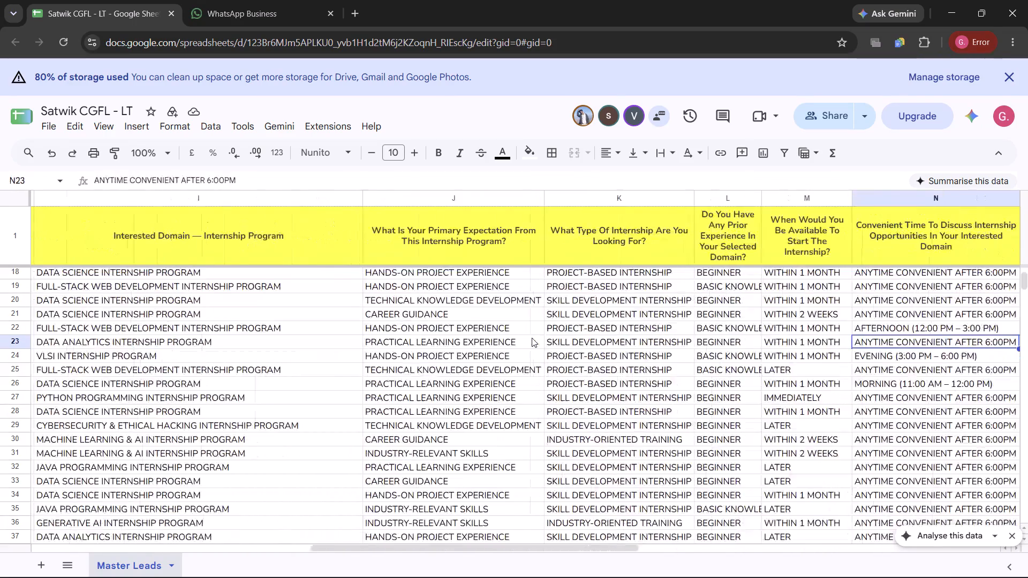
{"action": "key", "text": "Right"}
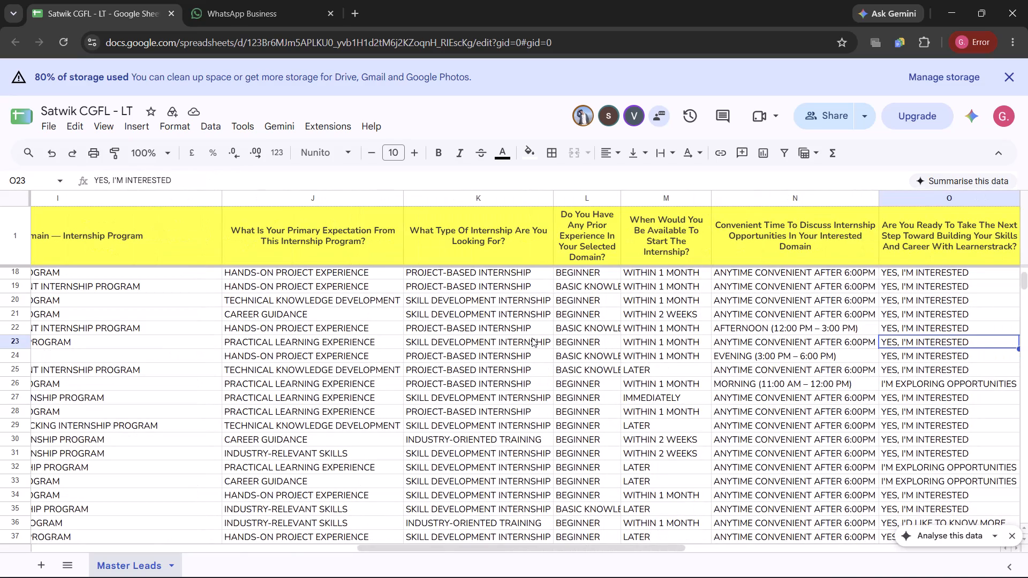
{"action": "key", "text": "Right"}
{"action": "key", "text": "Right"}
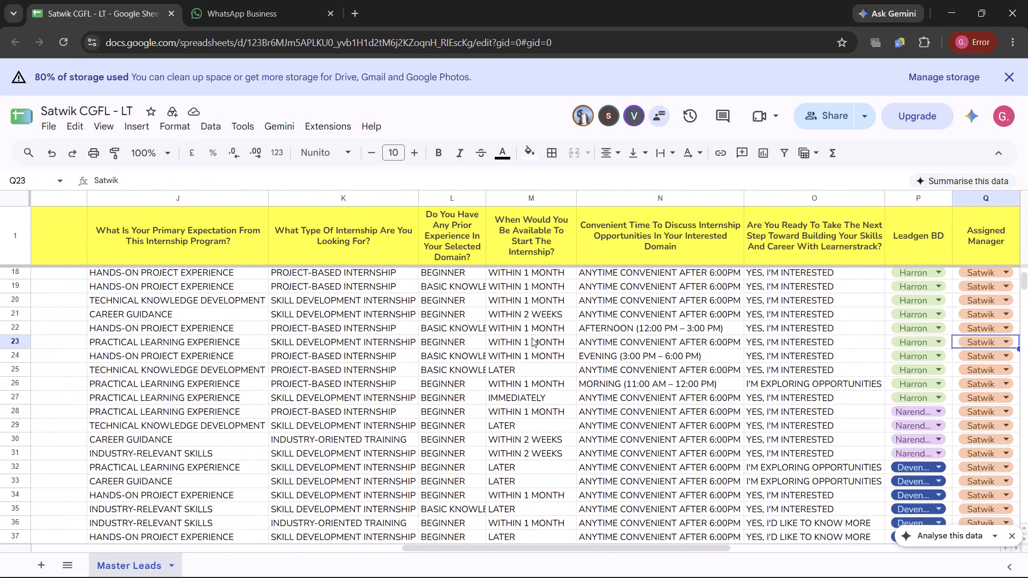
{"action": "key", "text": "Right"}
{"action": "key", "text": "Right"}
Read row 23 back from Sales BD to the Ref column and examine the lead's Full Name cell.
{"action": "key", "text": "Left"}
{"action": "key", "text": "Left"}
{"action": "key", "text": "Left"}
{"action": "key", "text": "Left"}
{"action": "key", "text": "Left"}
{"action": "key", "text": "Left"}
{"action": "key", "text": "Left"}
{"action": "key", "text": "Left"}
{"action": "key", "text": "Left"}
{"action": "key", "text": "Left"}
{"action": "key", "text": "Left"}
{"action": "key", "text": "Left"}
{"action": "key", "text": "Left"}
{"action": "key", "text": "Left"}
{"action": "key", "text": "Left"}
{"action": "key", "text": "Left"}
{"action": "key", "text": "Left"}
{"action": "key", "text": "Left"}
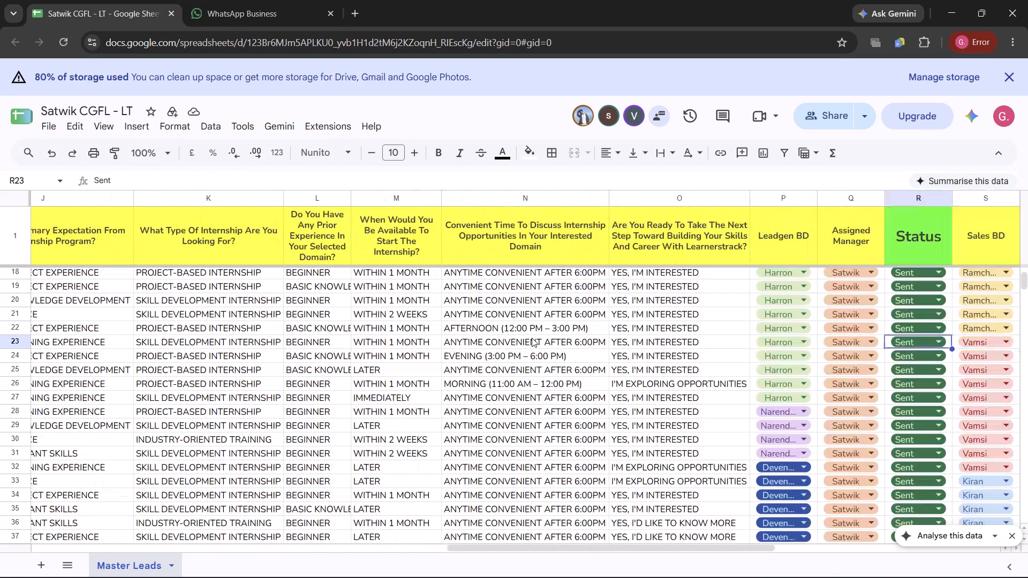
{"action": "key", "text": "Right"}
{"action": "key", "text": "Right"}
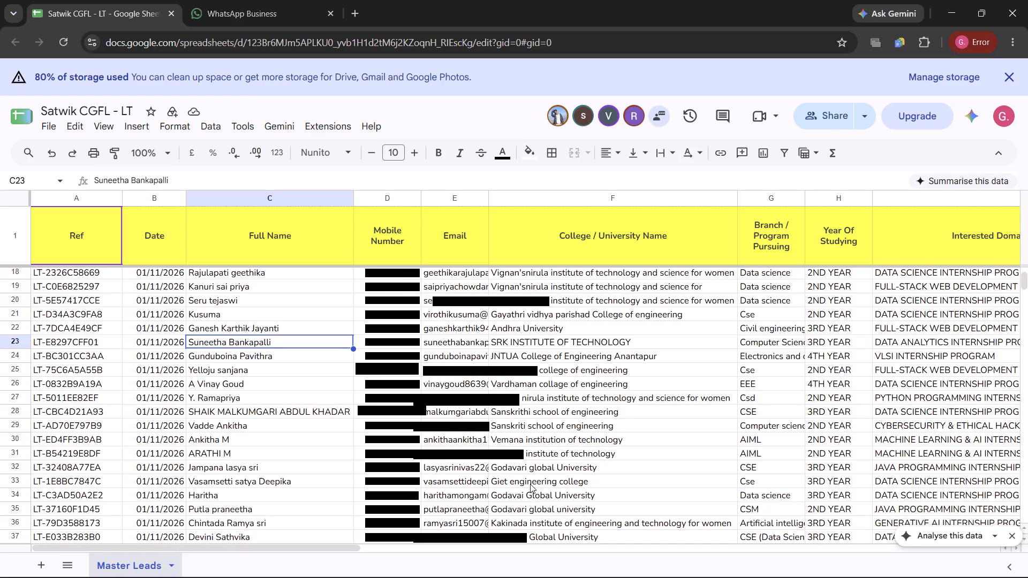
Locate the last Vamsi lead in row 32 and examine its Status 1 options and Comments 1 cell.
{"action": "scroll", "coordinate": [530, 484], "scroll_direction": "down", "scroll_amount": 2}
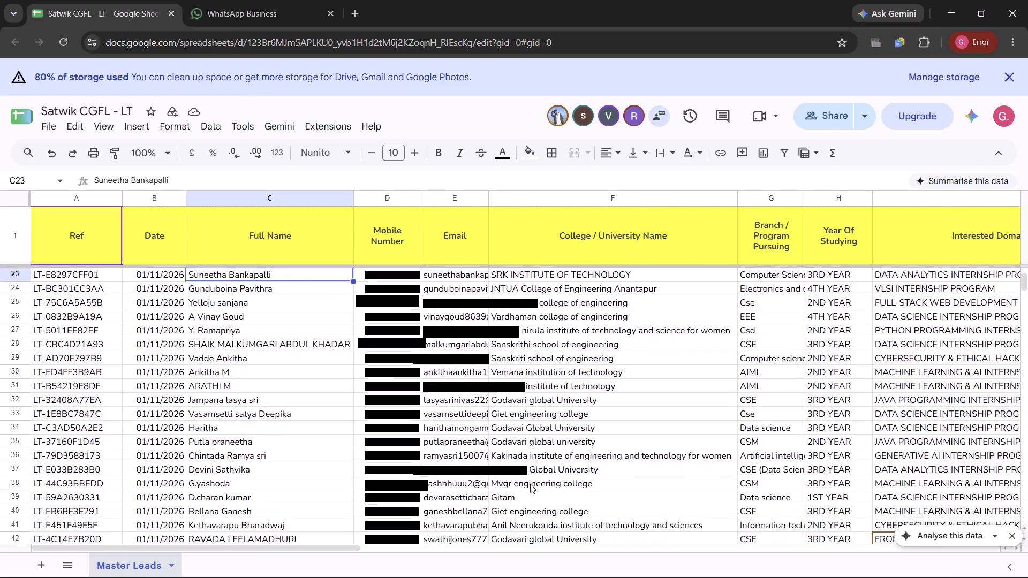
{"action": "scroll", "coordinate": [530, 484], "scroll_direction": "down", "scroll_amount": 2}
{"action": "scroll", "coordinate": [530, 484], "scroll_direction": "up", "scroll_amount": 1}
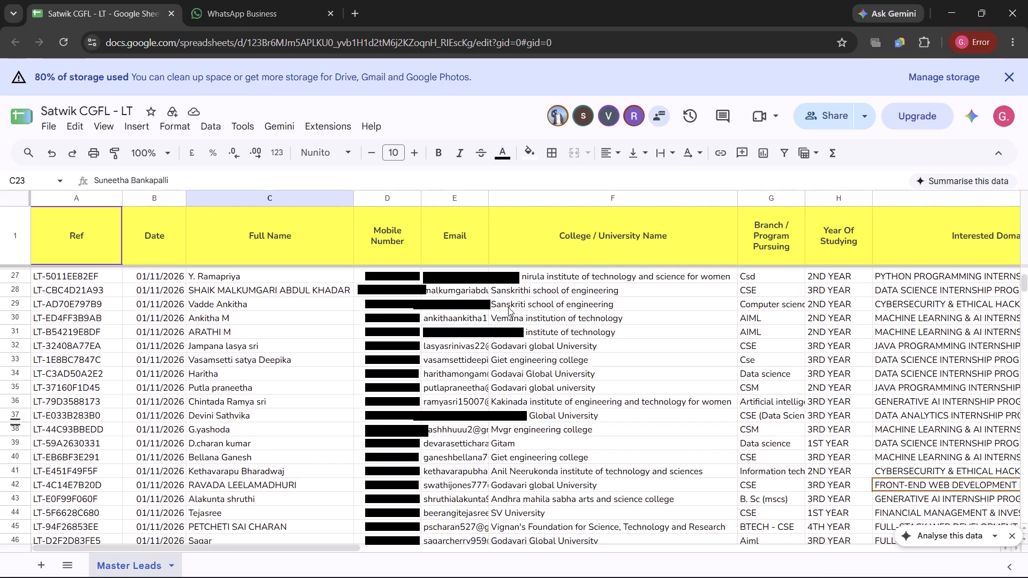
{"action": "scroll", "coordinate": [508, 307], "scroll_direction": "left", "scroll_amount": 2}
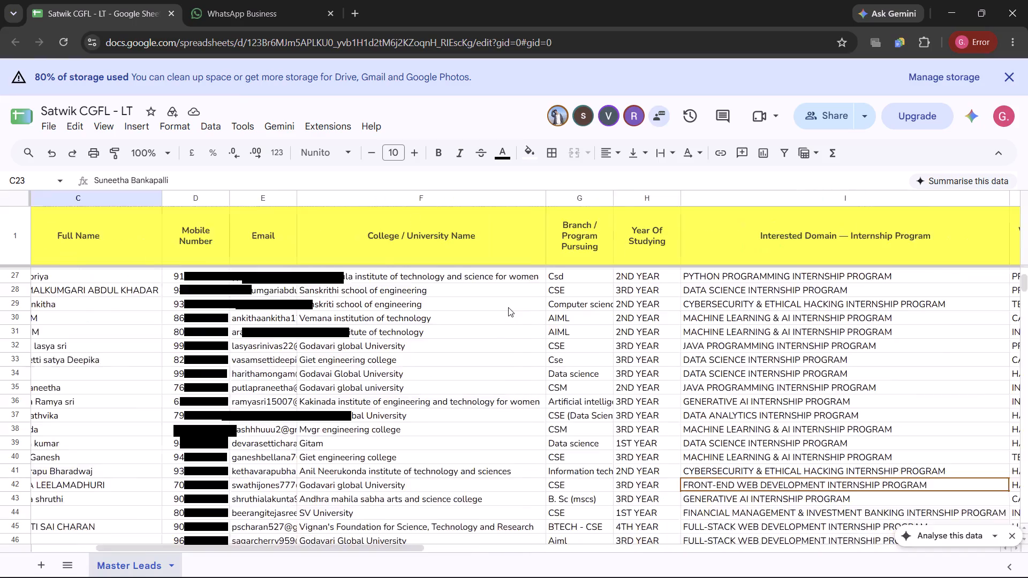
{"action": "scroll", "coordinate": [508, 307], "scroll_direction": "left", "scroll_amount": 9}
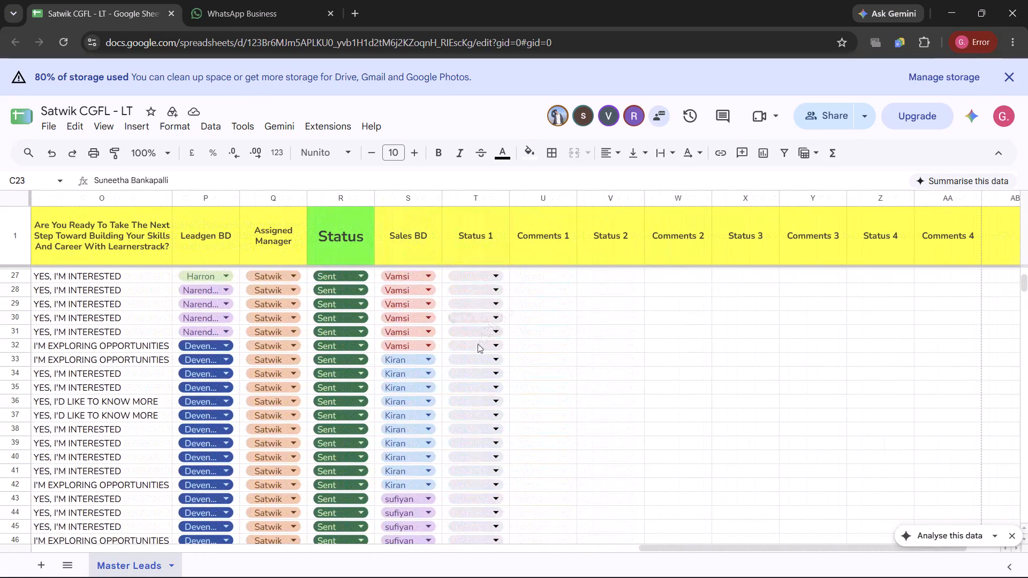
{"action": "left_click", "coordinate": [479, 346]}
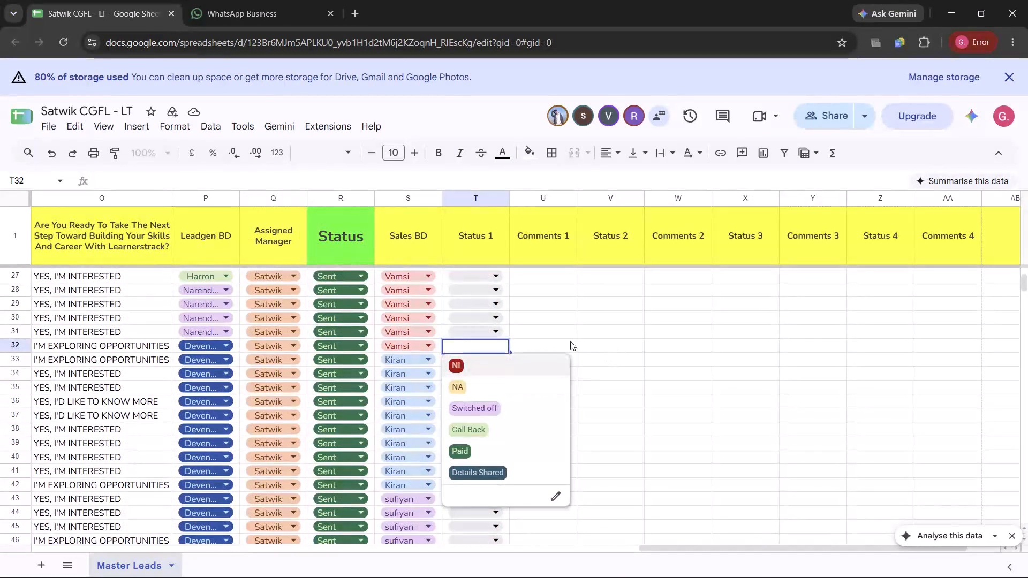
{"action": "left_click", "coordinate": [549, 341]}
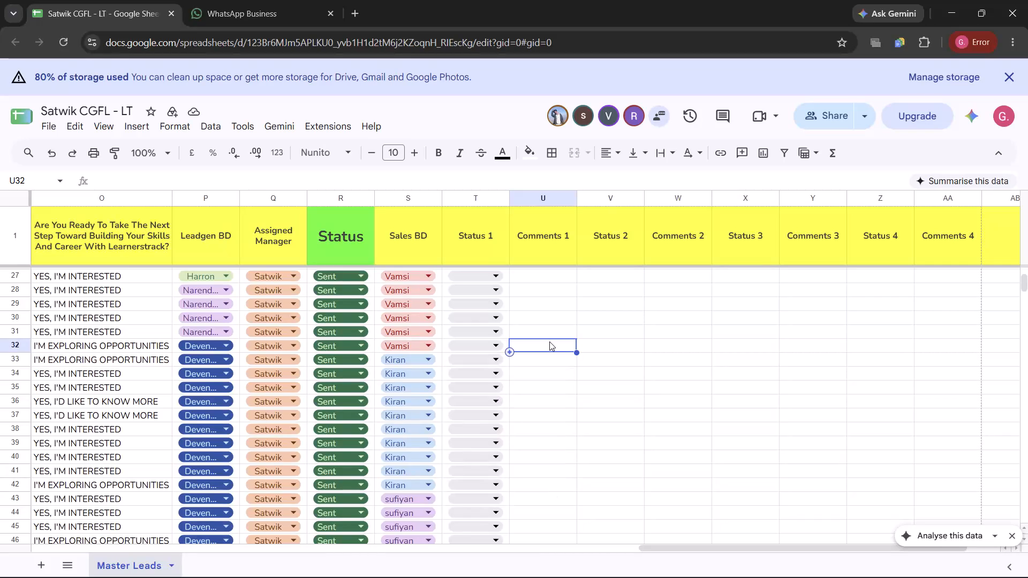
Return to the Vamsi lead in row 26 and examine its fields from the readiness answer in column O to Sales BD.
{"action": "scroll", "coordinate": [549, 341], "scroll_direction": "up", "scroll_amount": 4}
{"action": "scroll", "coordinate": [549, 341], "scroll_direction": "right", "scroll_amount": 1}
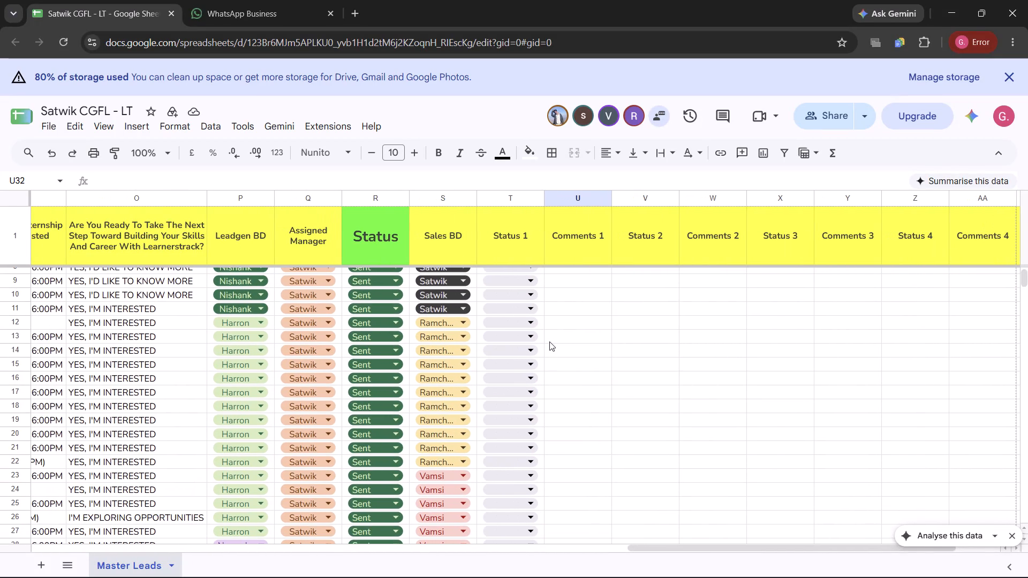
{"action": "scroll", "coordinate": [549, 341], "scroll_direction": "down", "scroll_amount": 2}
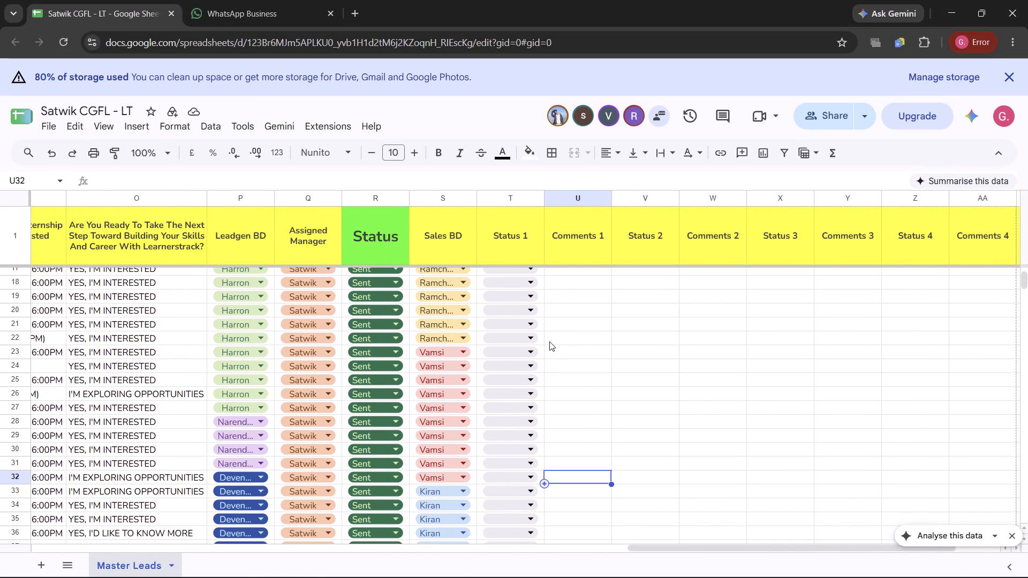
{"action": "scroll", "coordinate": [430, 417], "scroll_direction": "right", "scroll_amount": 4}
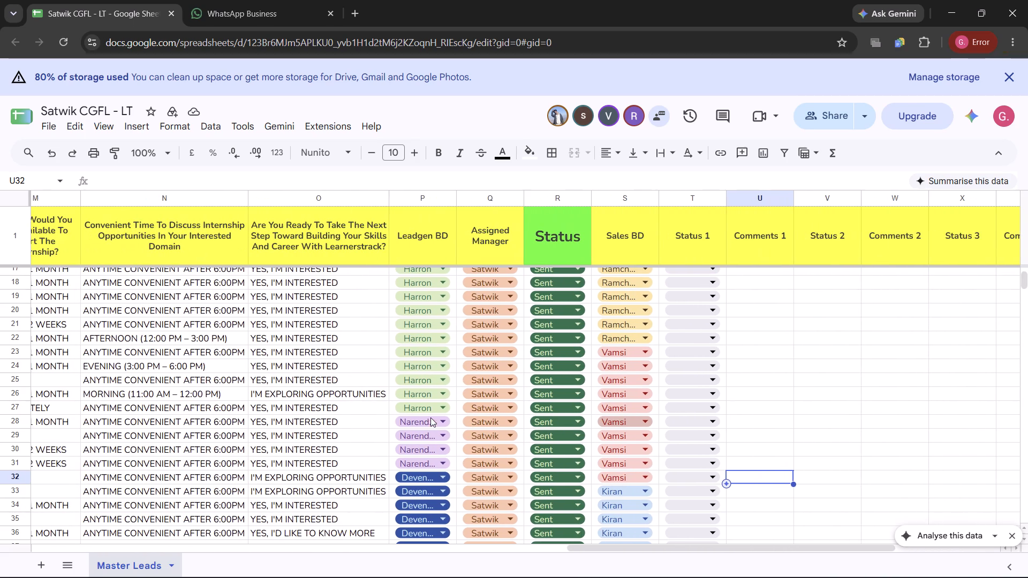
{"action": "scroll", "coordinate": [430, 417], "scroll_direction": "right", "scroll_amount": 1}
{"action": "left_click", "coordinate": [369, 391]}
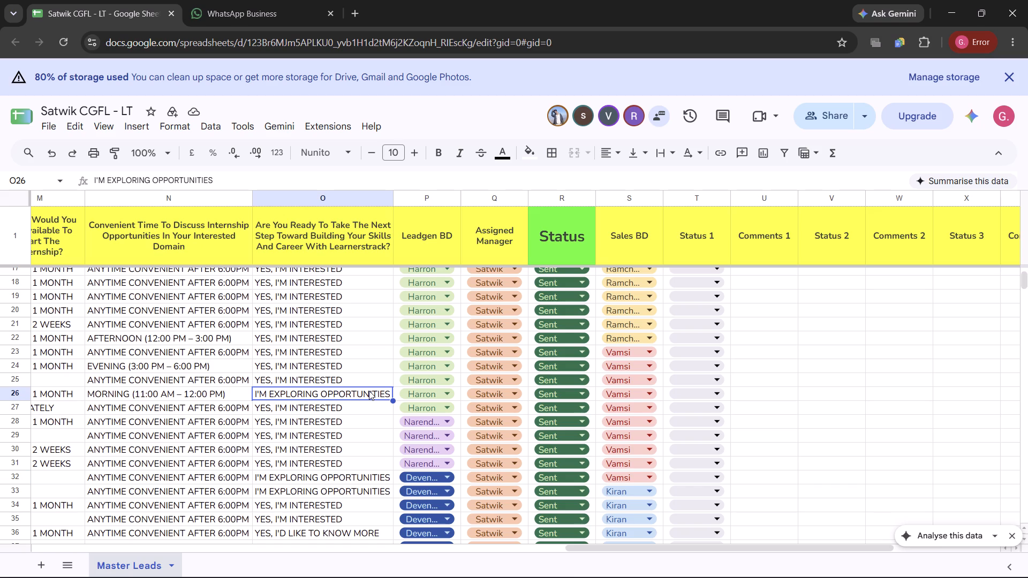
{"action": "key", "text": "Right"}
{"action": "key", "text": "Right"}
{"action": "key", "text": "Right"}
{"action": "key", "text": "Right"}
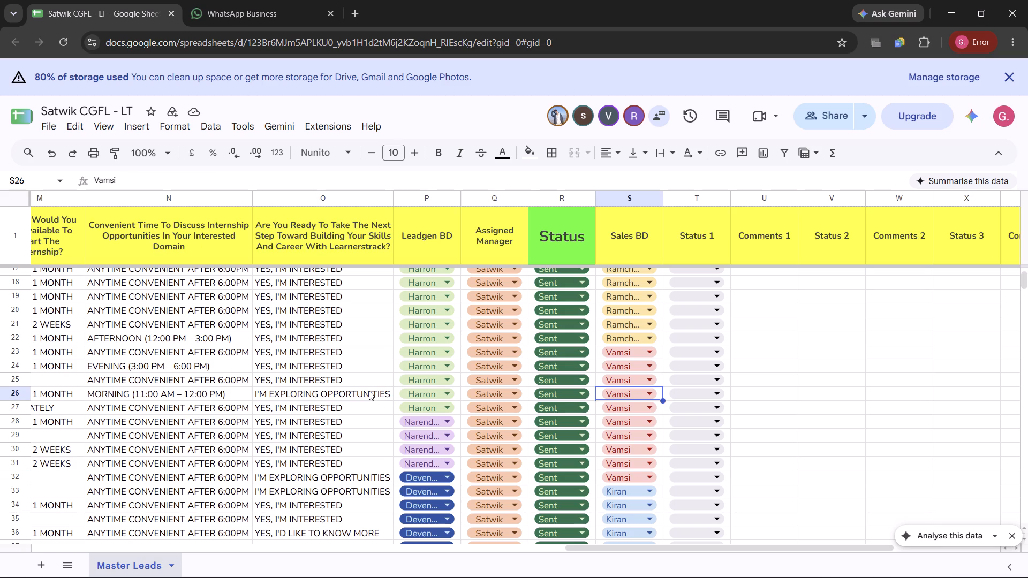
Read row 26 back to the internship start availability and examine the convenient discussion time in column N.
{"action": "key", "text": "Left"}
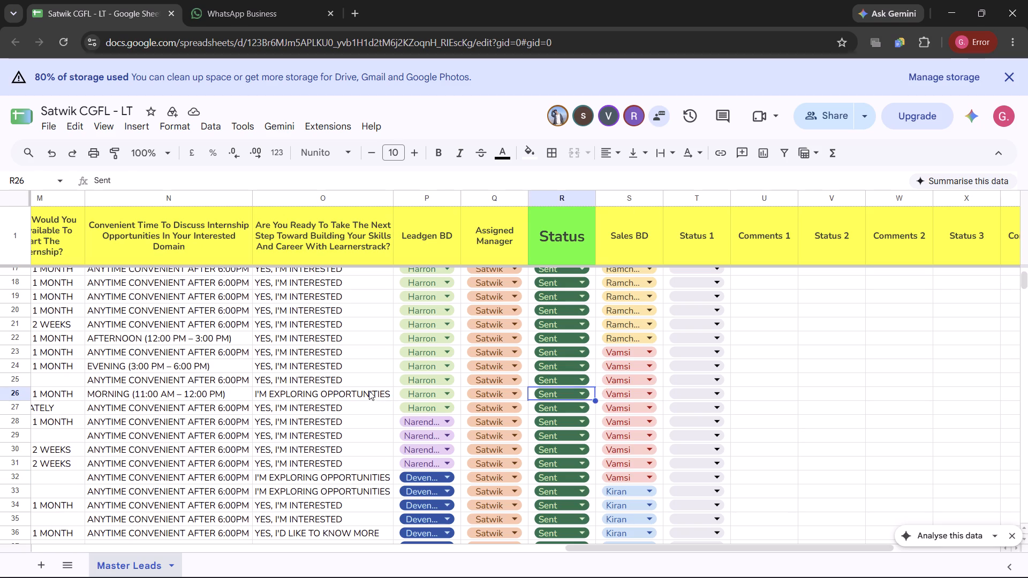
{"action": "key", "text": "Left"}
{"action": "key", "text": "Left"}
{"action": "key", "text": "Left"}
{"action": "key", "text": "Left"}
{"action": "key", "text": "Left"}
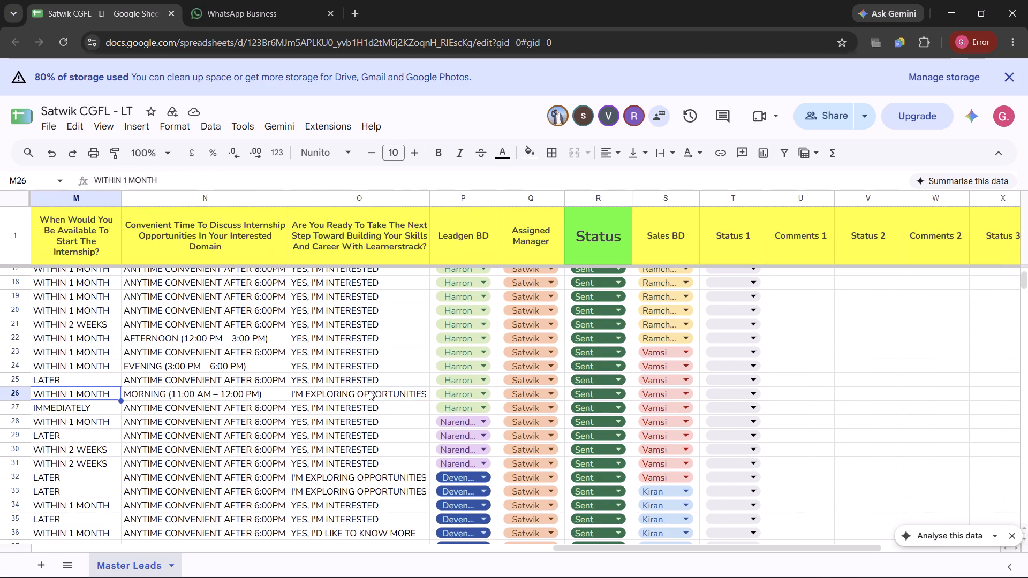
{"action": "key", "text": "Right"}
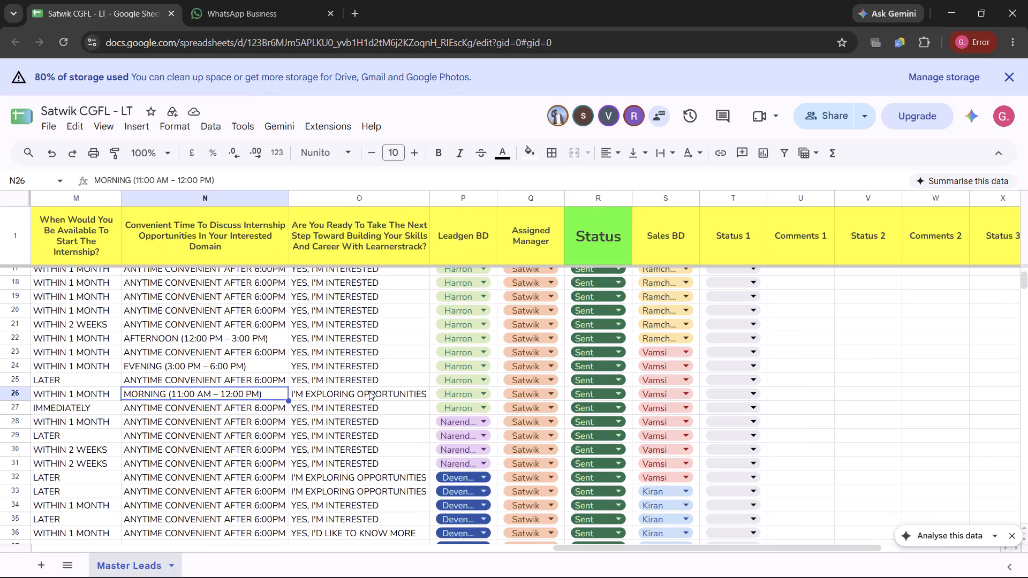
Read row 26 back from the convenient discussion time to Mobile Number, examining the experience, internship type, expectation and interested domain.
{"action": "key", "text": "Left"}
{"action": "key", "text": "Left"}
{"action": "key", "text": "Left"}
{"action": "key", "text": "Left"}
{"action": "key", "text": "Left"}
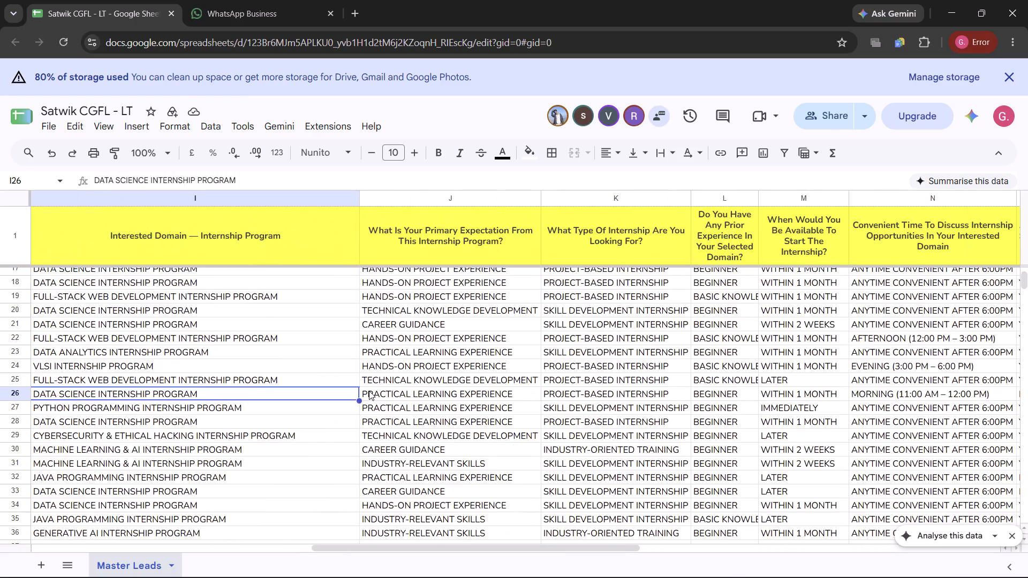
{"action": "key", "text": "Left"}
{"action": "key", "text": "Left"}
{"action": "key", "text": "Left"}
{"action": "key", "text": "Left"}
{"action": "key", "text": "Left"}
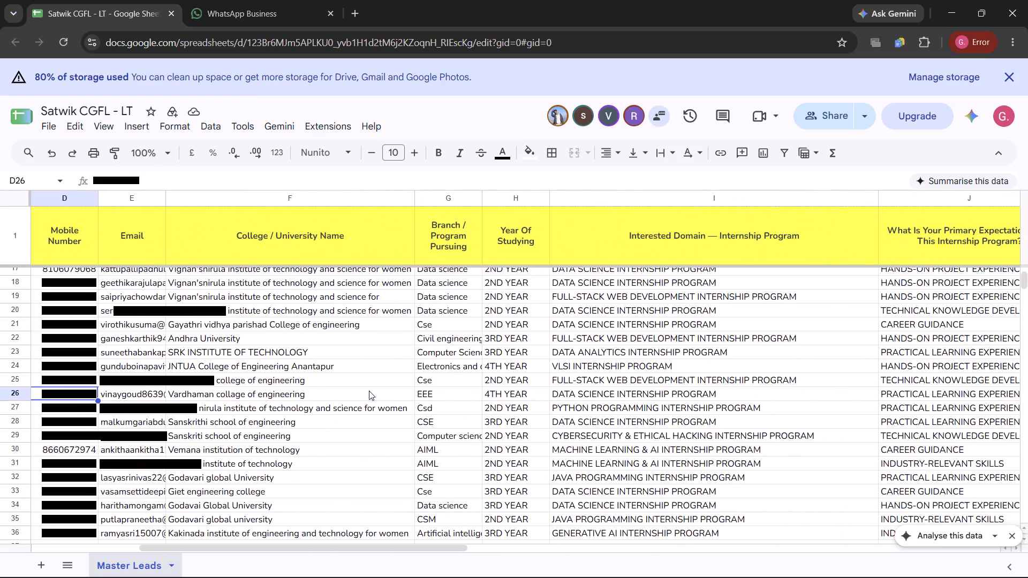
Examine the College / University Name, Email, Full Name and Mobile Number cells of the lead in row 26.
{"action": "key", "text": "Right"}
{"action": "key", "text": "Right"}
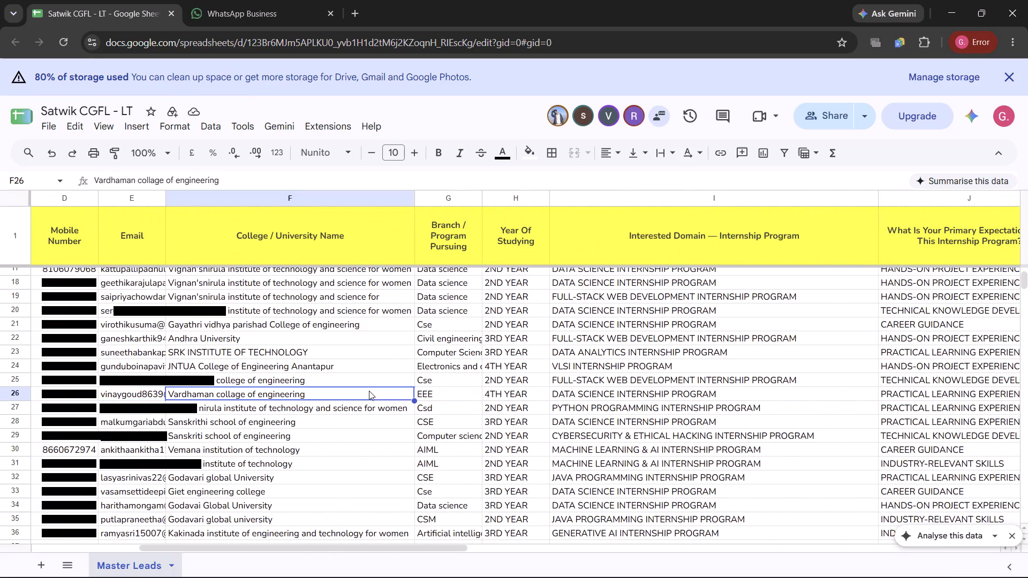
{"action": "key", "text": "Left"}
{"action": "key", "text": "Left"}
{"action": "key", "text": "Left"}
{"action": "key", "text": "Right"}
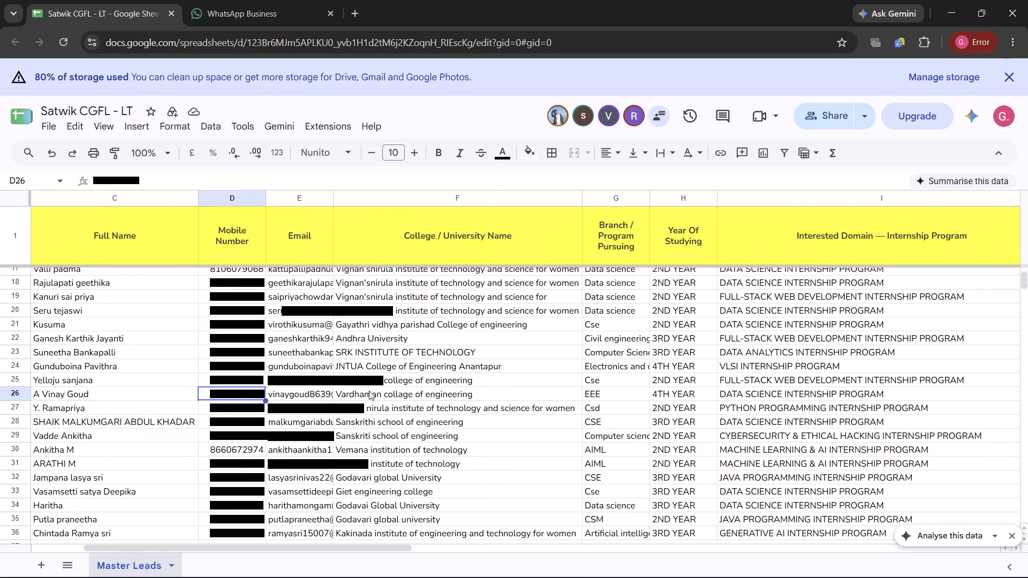
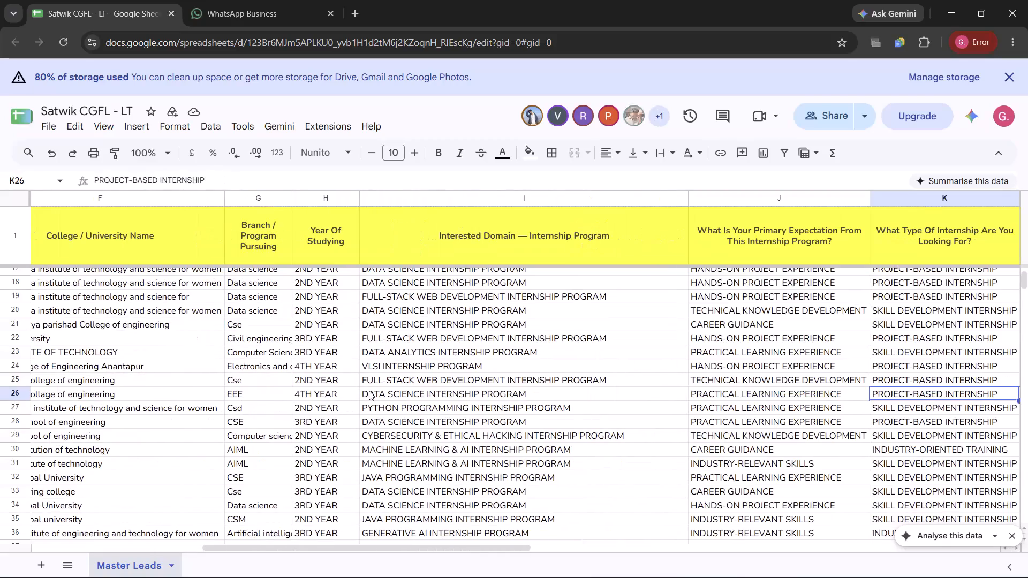
Read the lead in row 26 back from the internship type in column K to Mobile Number.
{"action": "key", "text": "Left"}
{"action": "key", "text": "Left"}
{"action": "key", "text": "Left"}
{"action": "key", "text": "Left"}
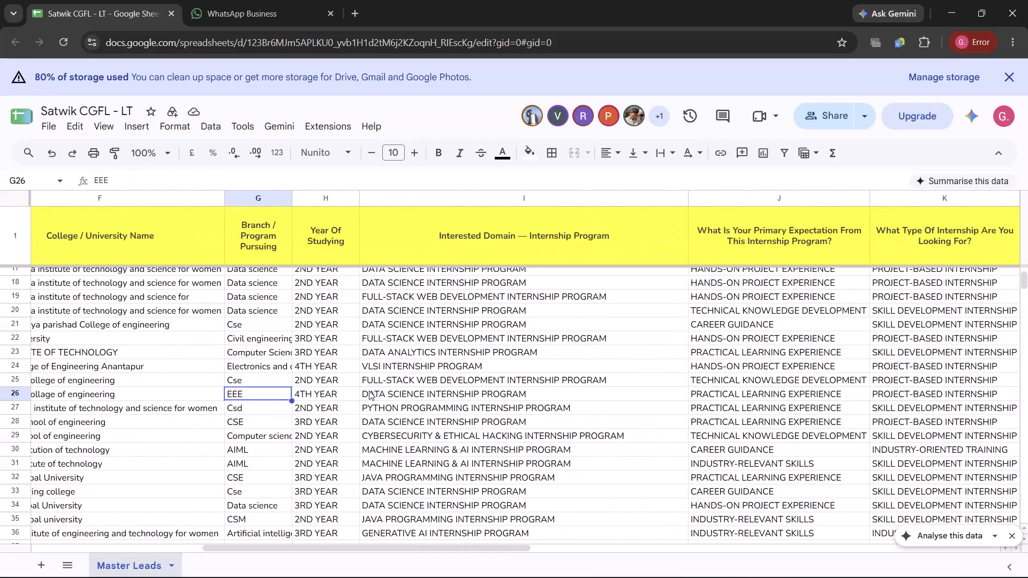
{"action": "key", "text": "Left"}
{"action": "key", "text": "Left"}
{"action": "key", "text": "Left"}
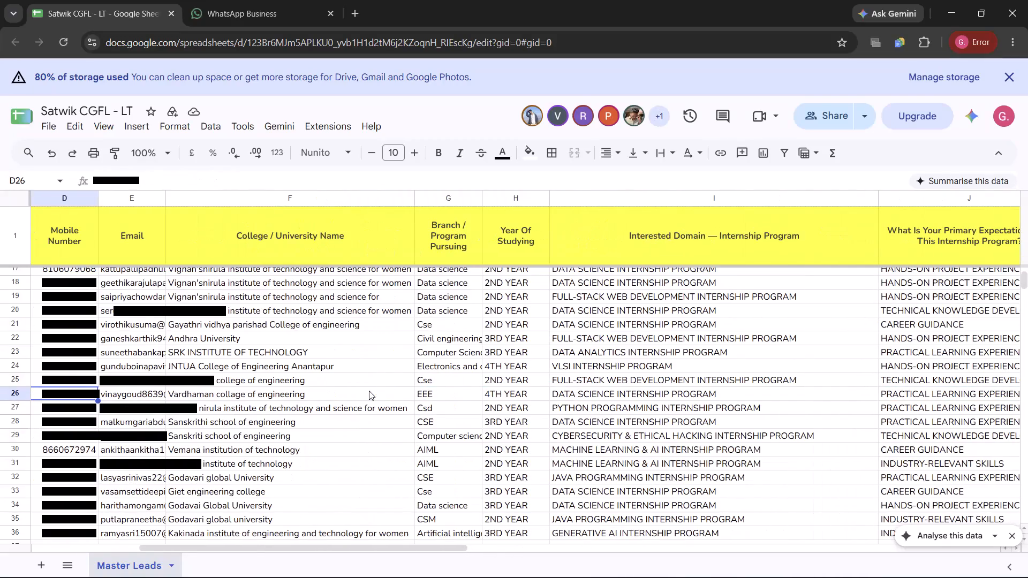
Examine row 26 forward from Mobile Number through year of studying, expectation and start availability to the convenient discussion time.
{"action": "key", "text": "Right"}
{"action": "key", "text": "Right"}
{"action": "key", "text": "Right"}
{"action": "key", "text": "Right"}
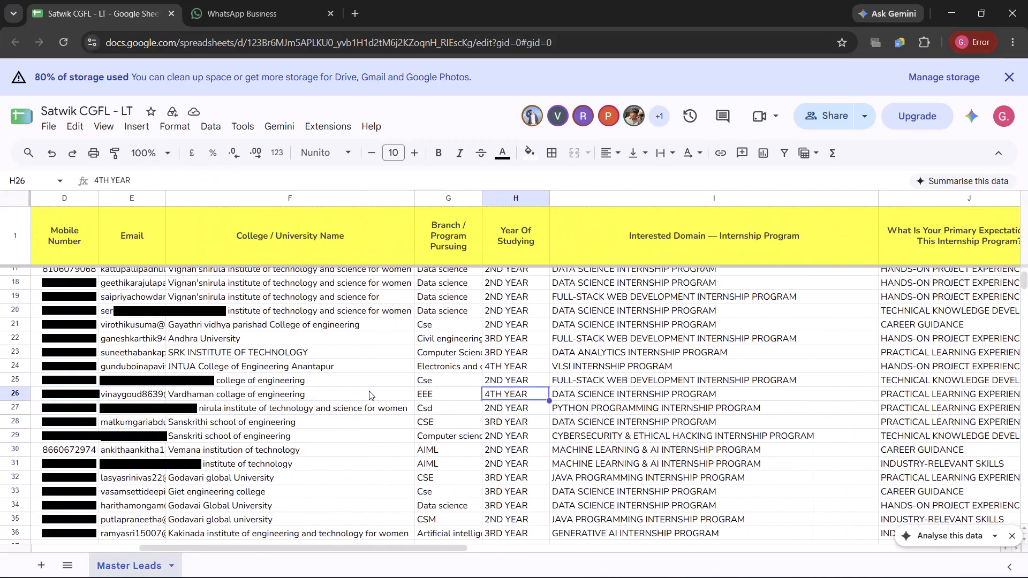
{"action": "key", "text": "Right"}
{"action": "key", "text": "Right"}
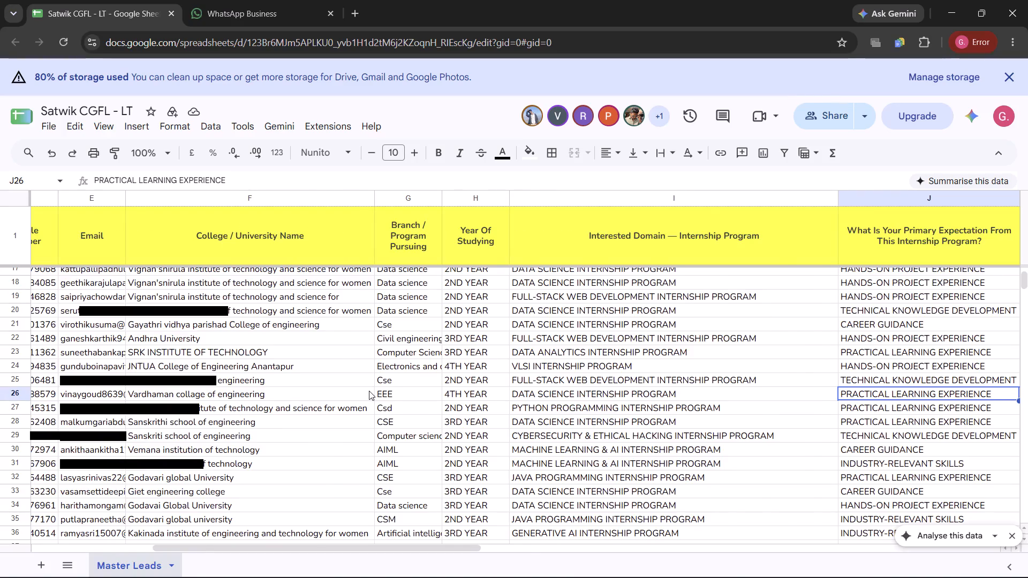
{"action": "key", "text": "Right"}
{"action": "key", "text": "Right"}
{"action": "key", "text": "Right"}
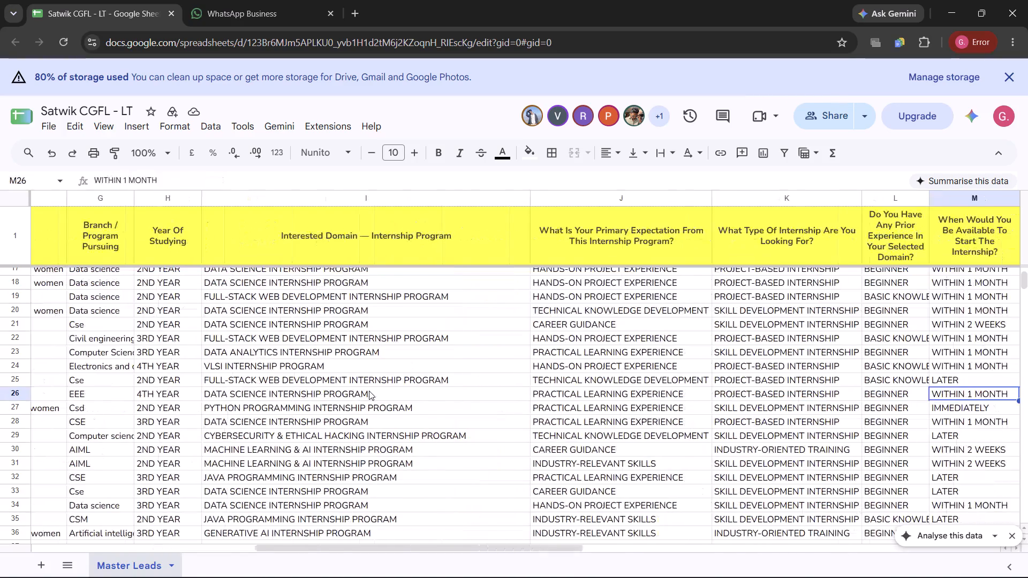
{"action": "key", "text": "Right"}
Read row 26 back from the convenient discussion time to the Email cell, examining experience, domain and branch.
{"action": "key", "text": "Left"}
{"action": "key", "text": "Left"}
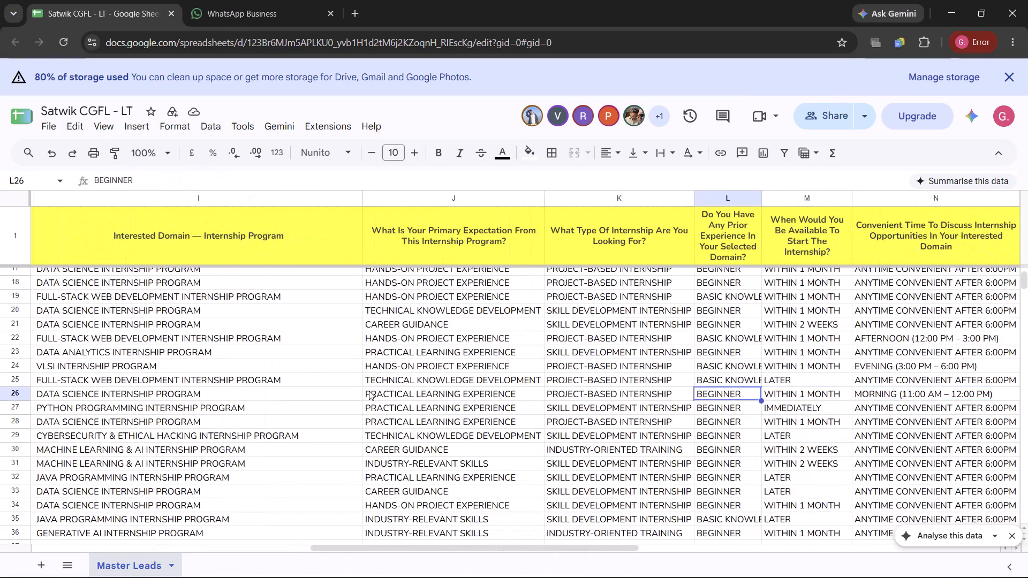
{"action": "key", "text": "Left"}
{"action": "key", "text": "Left"}
{"action": "key", "text": "Left"}
{"action": "key", "text": "Left"}
{"action": "key", "text": "Left"}
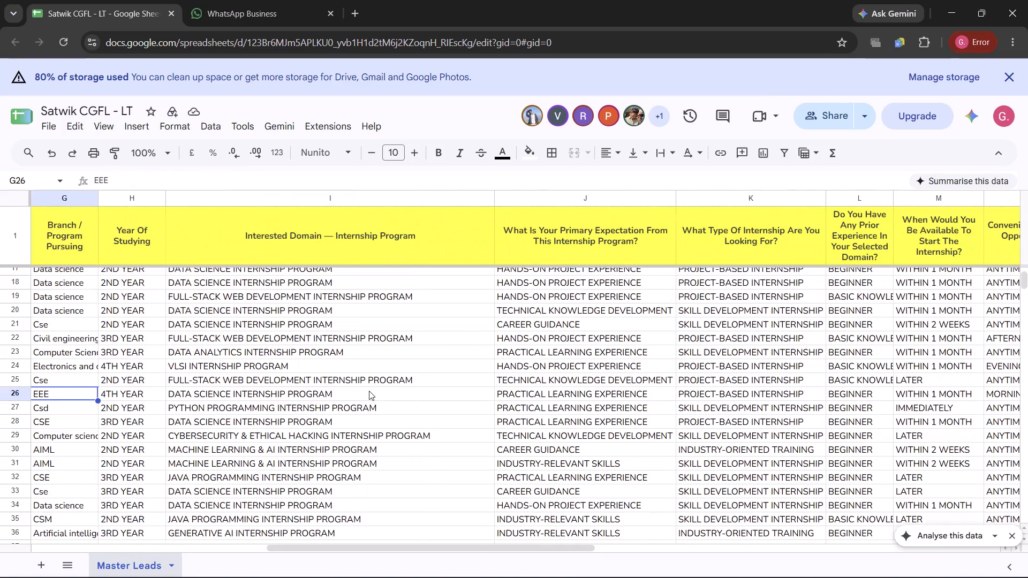
{"action": "key", "text": "Left"}
{"action": "key", "text": "Left"}
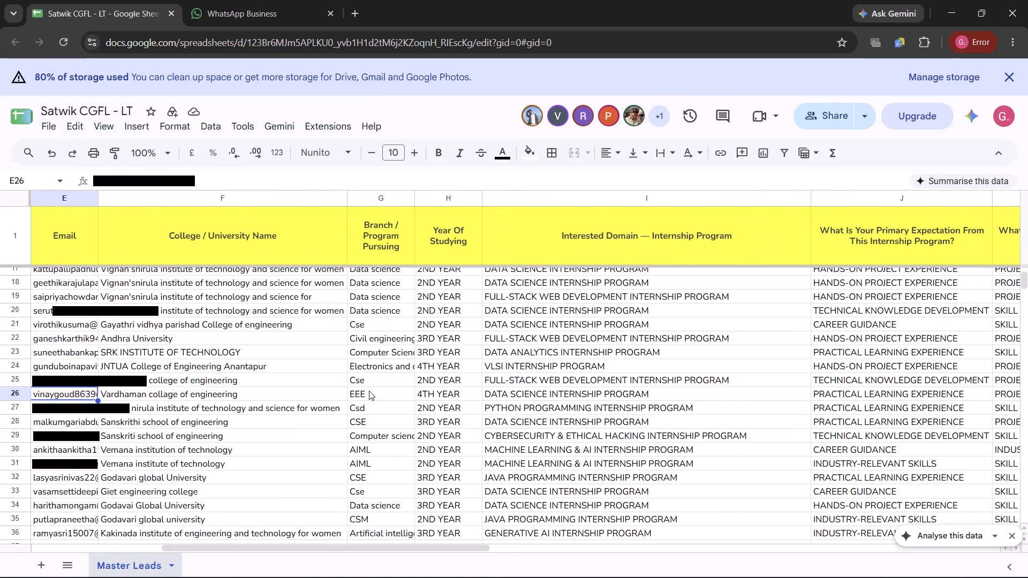
Examine row 26 from College / University Name through the internship preferences and readiness answer to Assigned Manager.
{"action": "key", "text": "Right"}
{"action": "key", "text": "Right"}
{"action": "key", "text": "Right"}
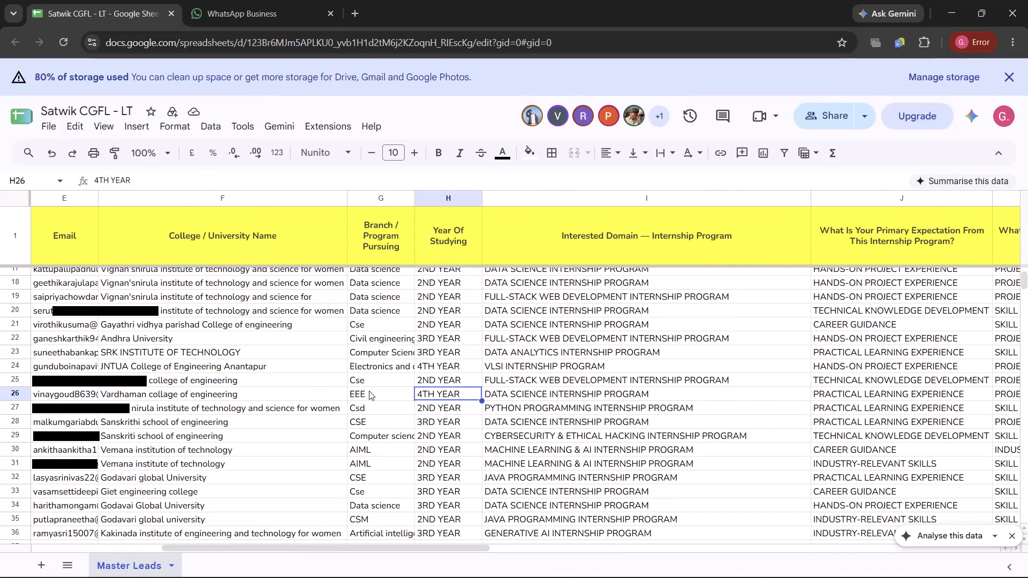
{"action": "key", "text": "Right"}
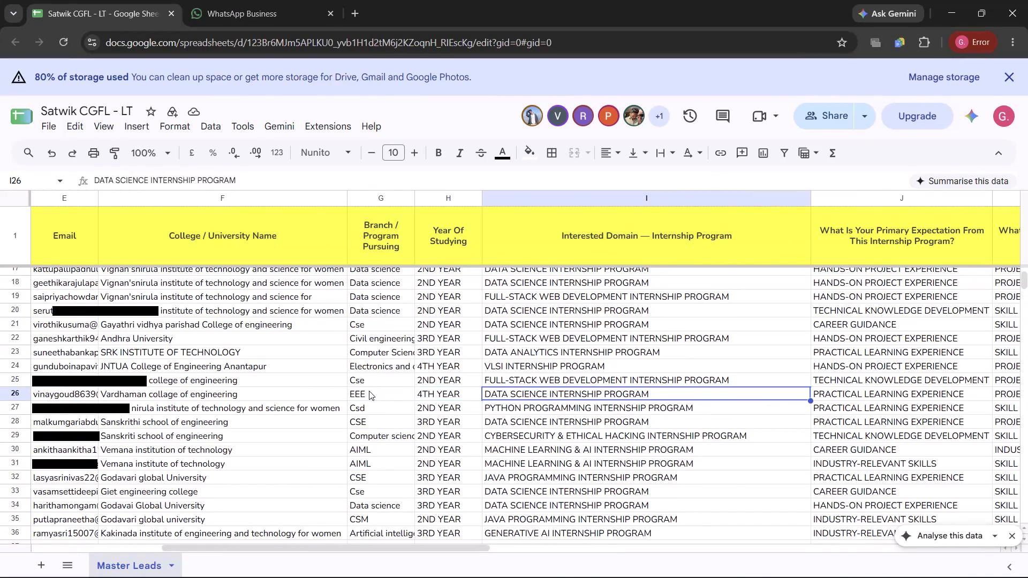
{"action": "key", "text": "Right"}
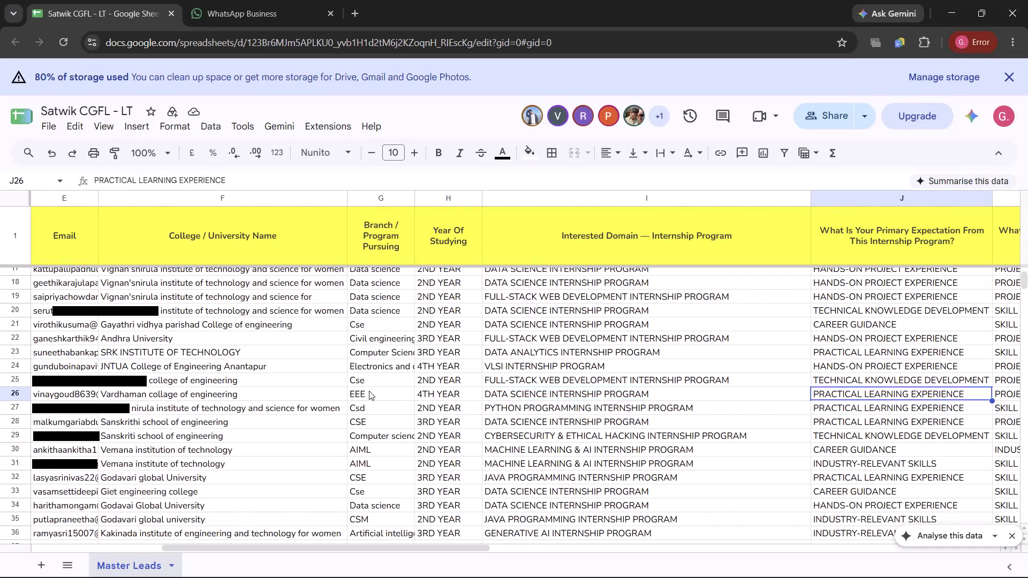
{"action": "key", "text": "Right"}
{"action": "key", "text": "Right"}
{"action": "key", "text": "Right"}
{"action": "key", "text": "Right"}
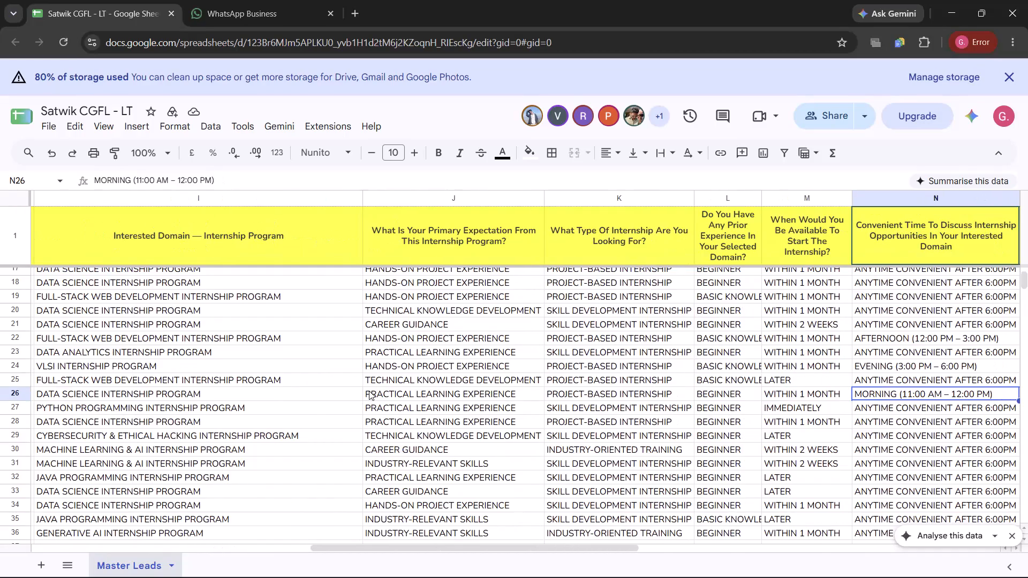
{"action": "key", "text": "Right"}
{"action": "key", "text": "Right"}
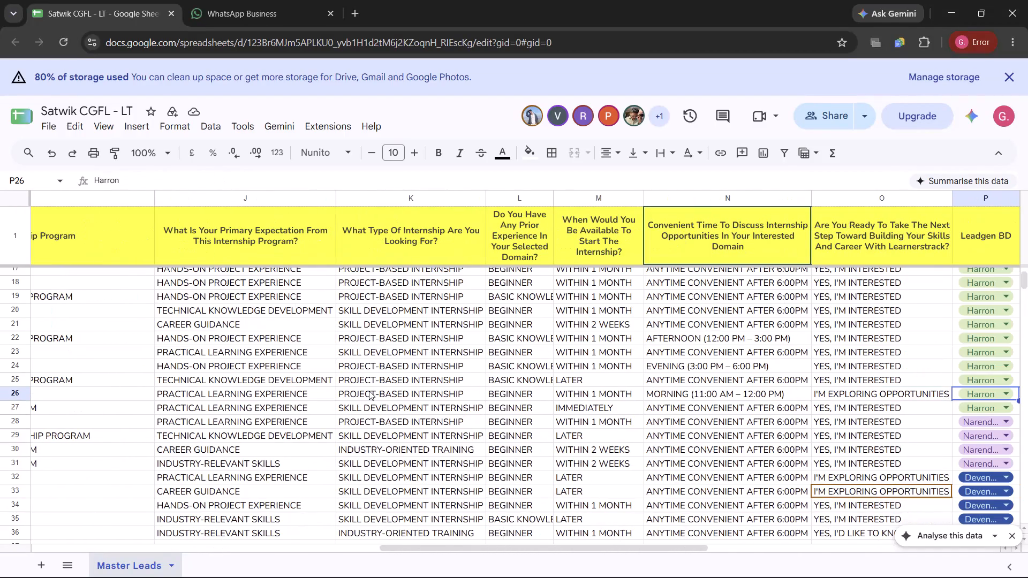
{"action": "key", "text": "Right"}
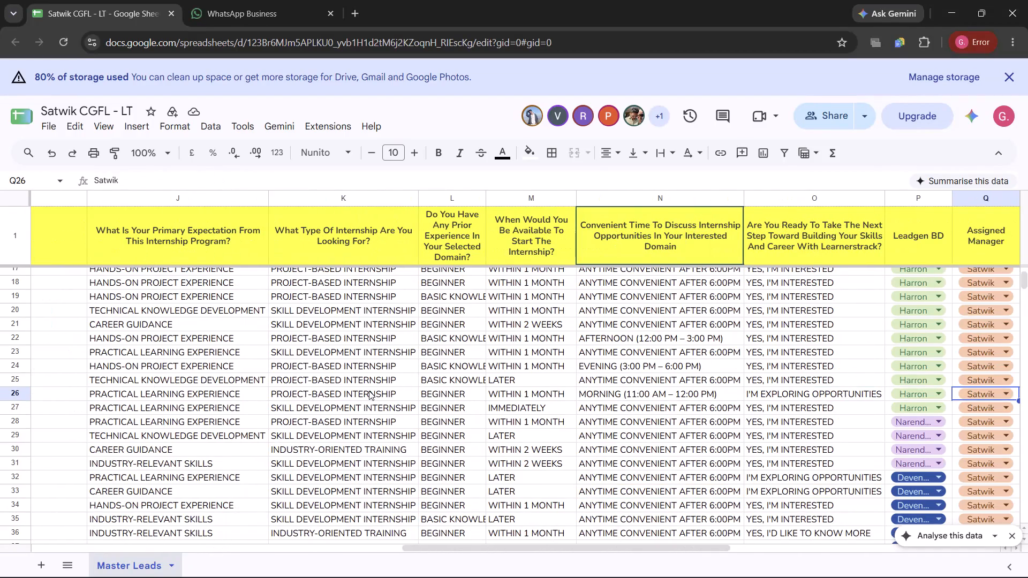
Set Status 1 of the lead in row 26 to Not Interested.
{"action": "key", "text": "Right"}
{"action": "key", "text": "Right"}
{"action": "key", "text": "Right"}
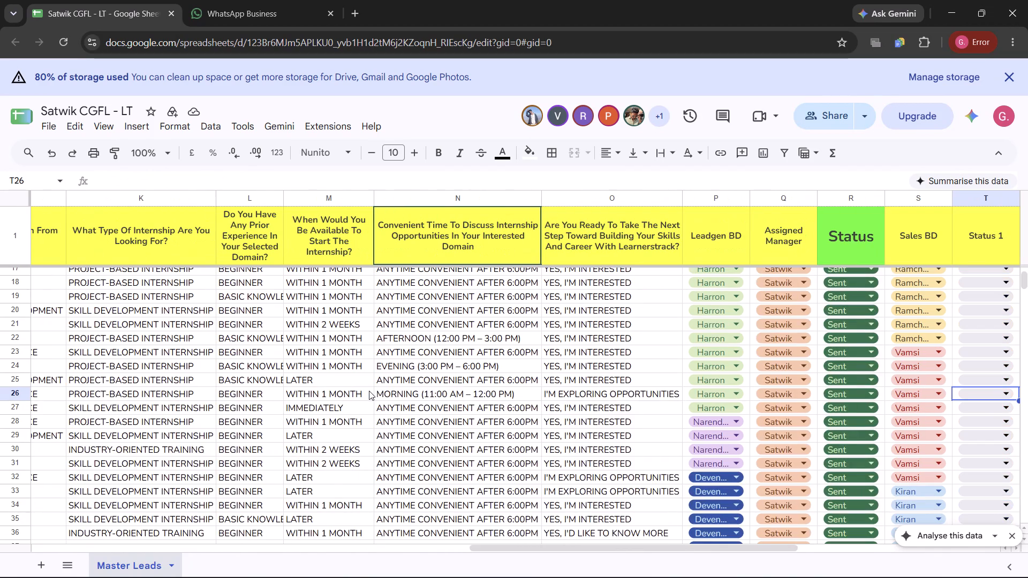
{"action": "type", "text": "ni"}
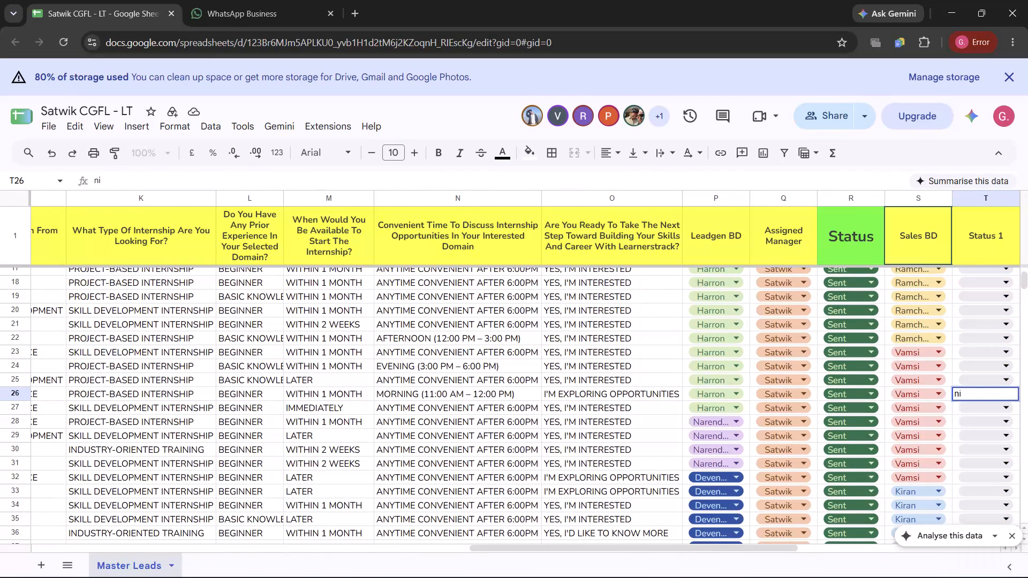
{"action": "key", "text": "BackSpace"}
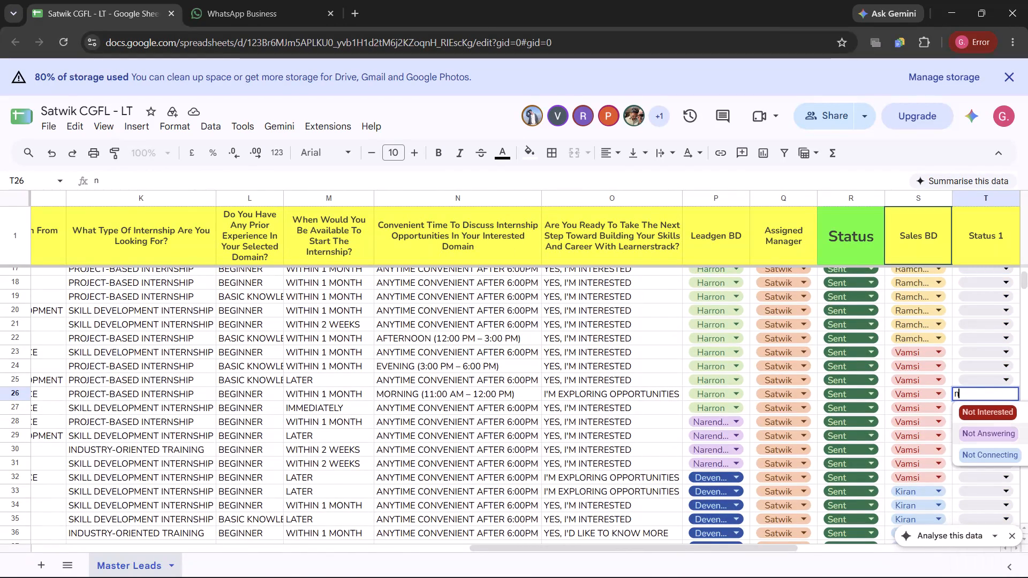
{"action": "key", "text": "Down"}
{"action": "key", "text": "Up"}
{"action": "key", "text": "Return"}
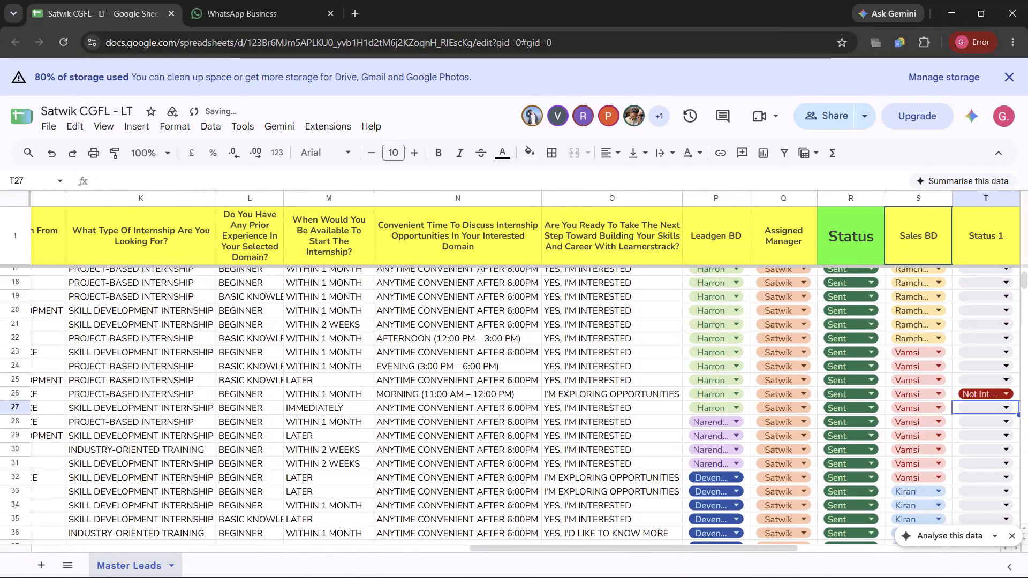
Enter the Comments 1 note "casully he filled the form because his friend forced to do" for the lead in row 26.
{"action": "key", "text": "Up"}
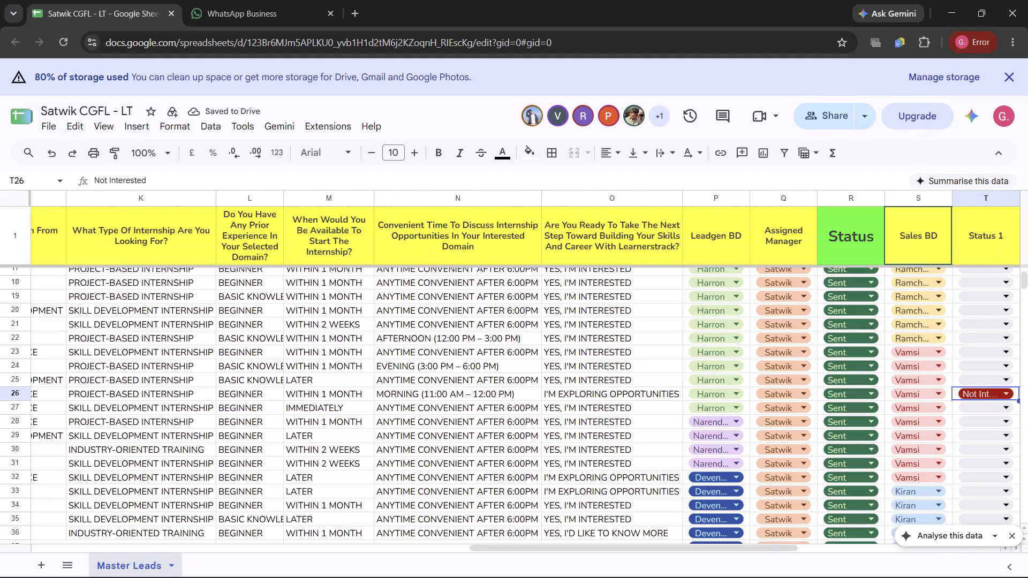
{"action": "key", "text": "Right"}
{"action": "type", "text": "cas"}
{"action": "type", "text": "uak"}
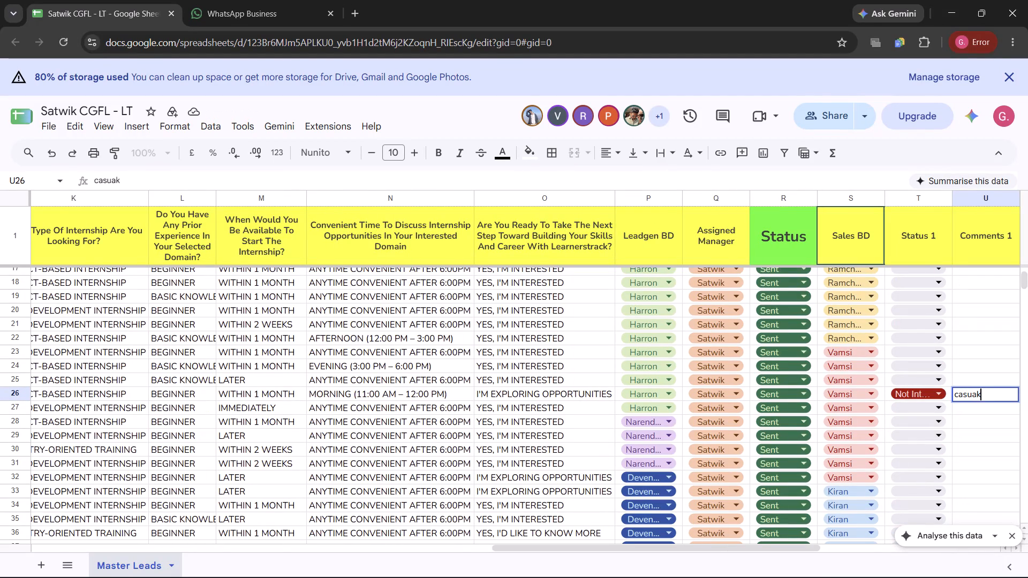
{"action": "key", "text": "BackSpace"}
{"action": "key", "text": "BackSpace"}
{"action": "key", "text": "l"}
{"action": "type", "text": "ly"}
{"action": "key", "text": "space"}
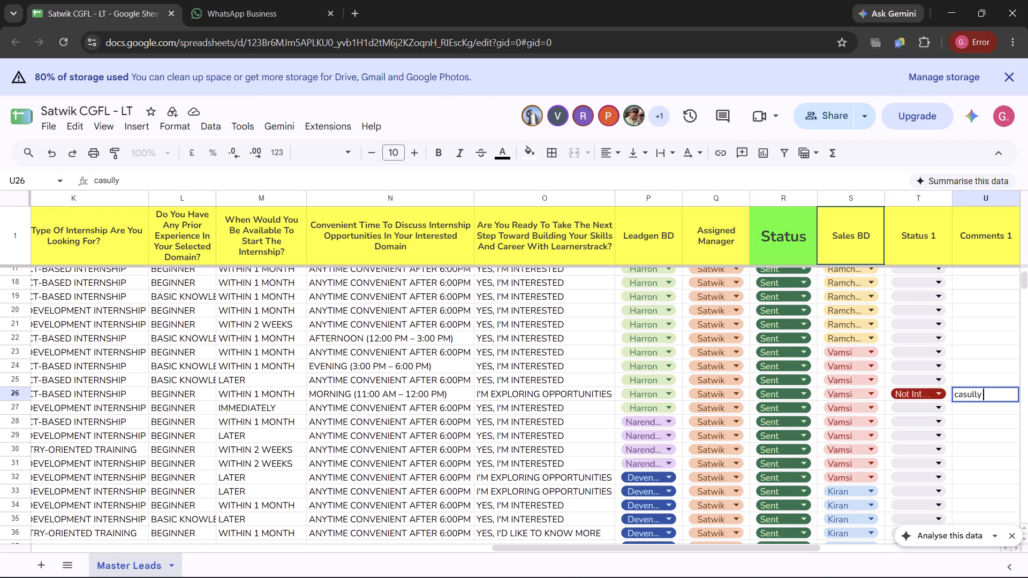
{"action": "type", "text": "he filled"}
{"action": "key", "text": "space"}
{"action": "type", "text": "the"}
{"action": "key", "text": "space"}
{"action": "type", "text": "for"}
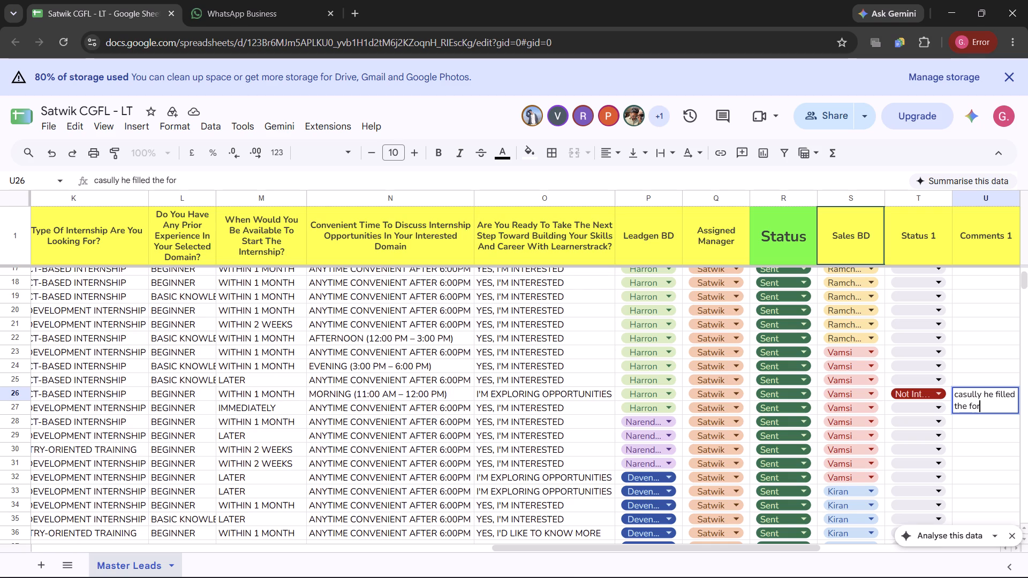
{"action": "type", "text": "m"}
{"action": "key", "text": "space"}
{"action": "type", "text": "because"}
{"action": "key", "text": "space"}
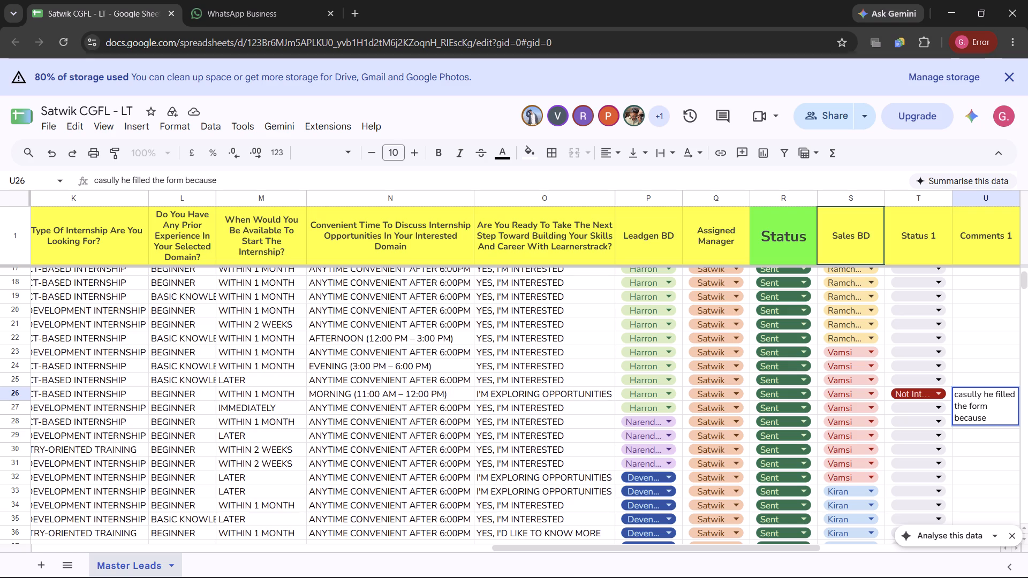
{"action": "type", "text": "his fr"}
{"action": "key", "text": "BackSpace"}
{"action": "key", "text": "BackSpace"}
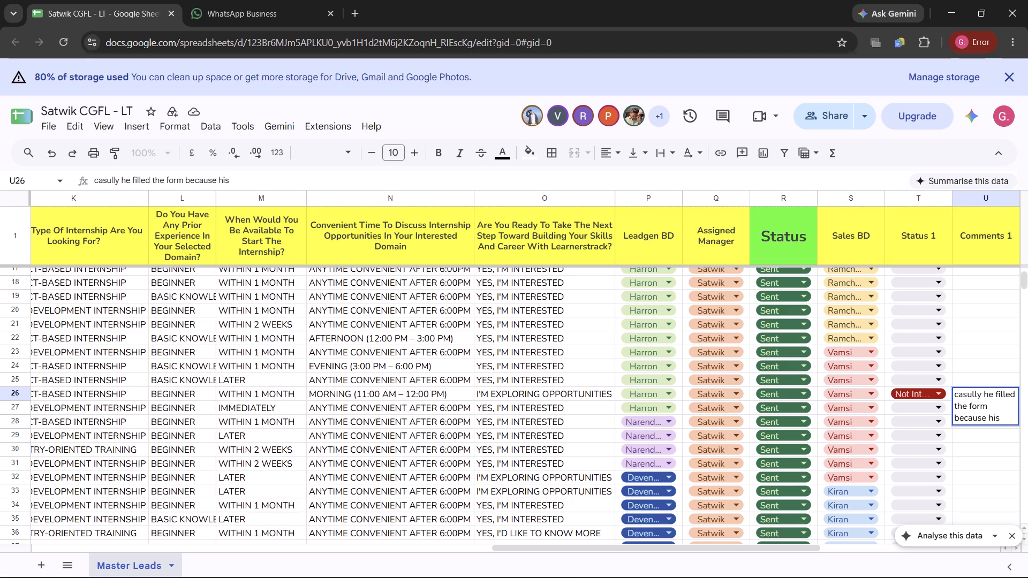
{"action": "type", "text": "frie"}
{"action": "type", "text": "nd"}
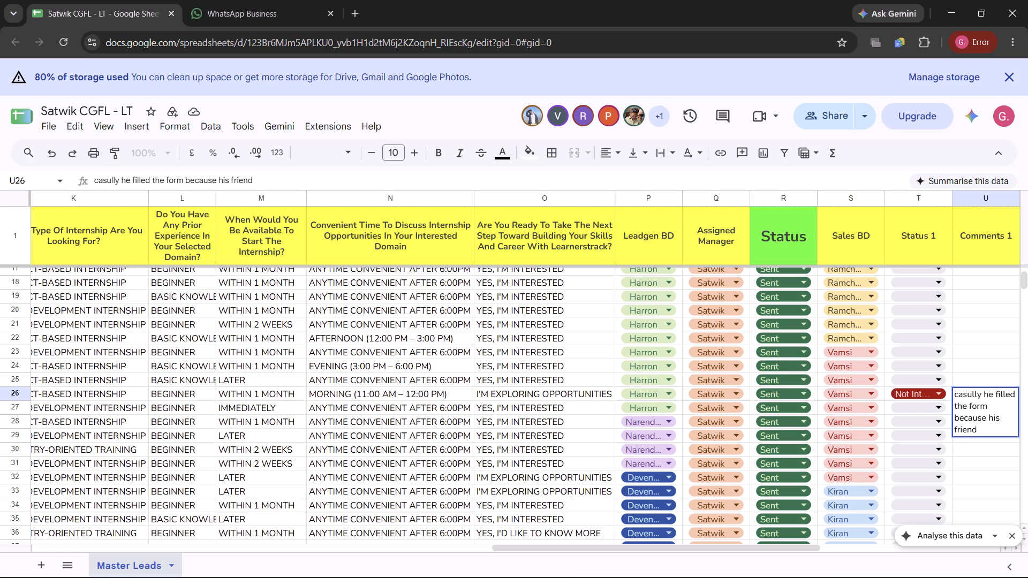
{"action": "key", "text": "space"}
{"action": "type", "text": "forced"}
{"action": "key", "text": "space"}
{"action": "type", "text": "to do"}
{"action": "key", "text": "space"}
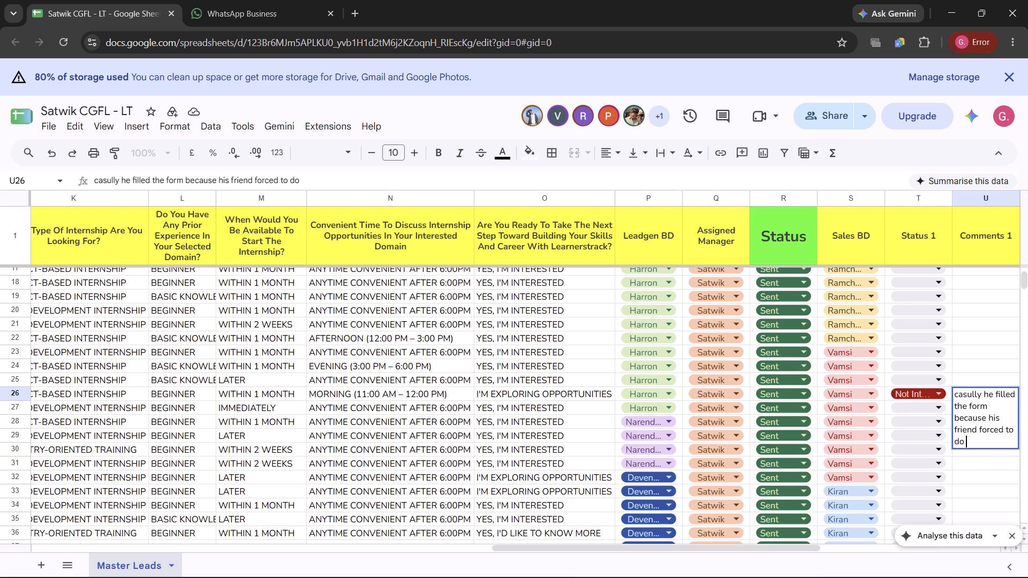
{"action": "type", "text": "th"}
{"action": "key", "text": "BackSpace"}
{"action": "key", "text": "BackSpace"}
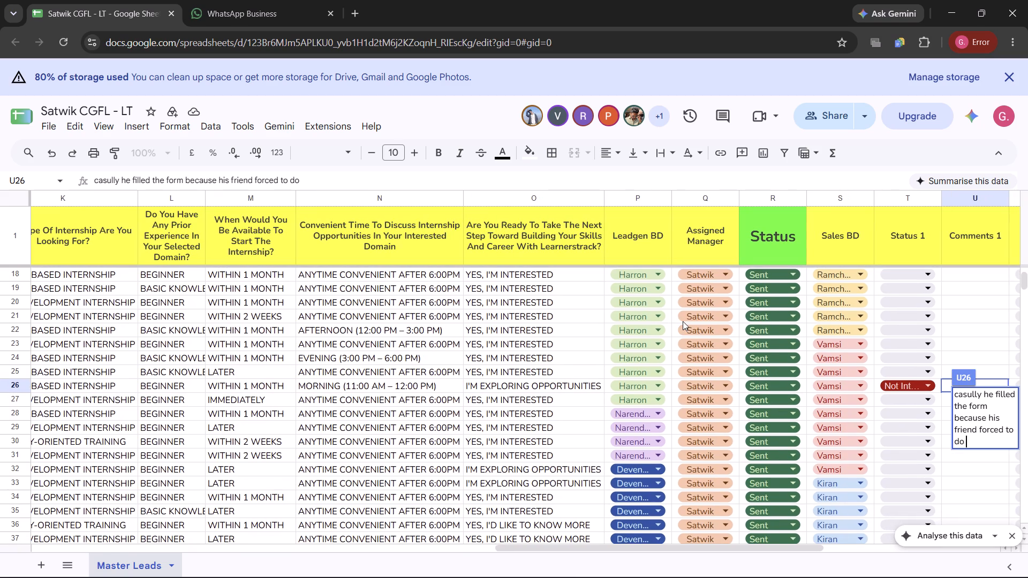
{"action": "key", "text": "Return"}
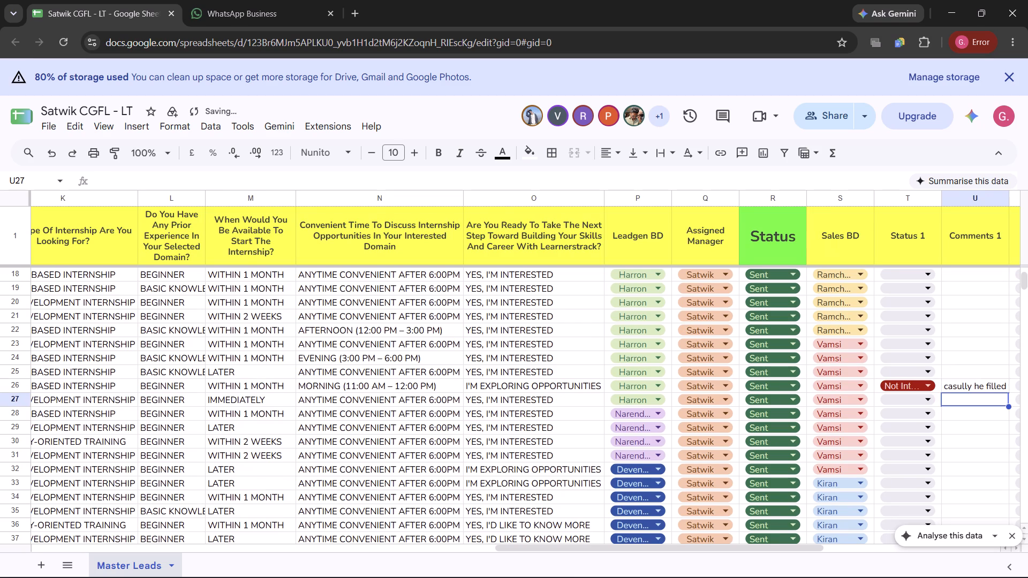
Set Status 2 of the lead in row 26 to Not Interested.
{"action": "scroll", "coordinate": [683, 321], "scroll_direction": "left", "scroll_amount": 4}
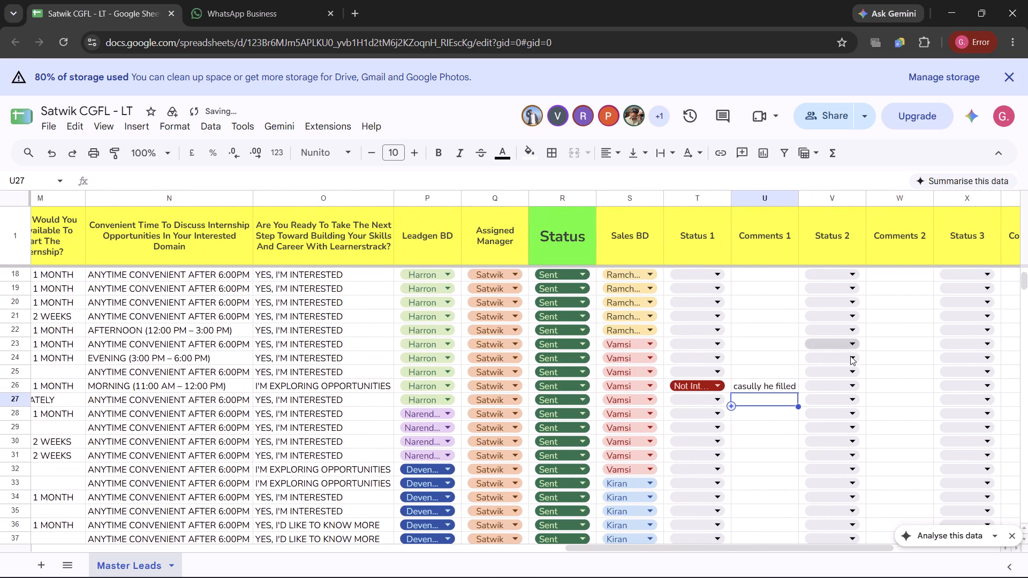
{"action": "scroll", "coordinate": [850, 356], "scroll_direction": "left", "scroll_amount": 1}
{"action": "left_click", "coordinate": [768, 366]}
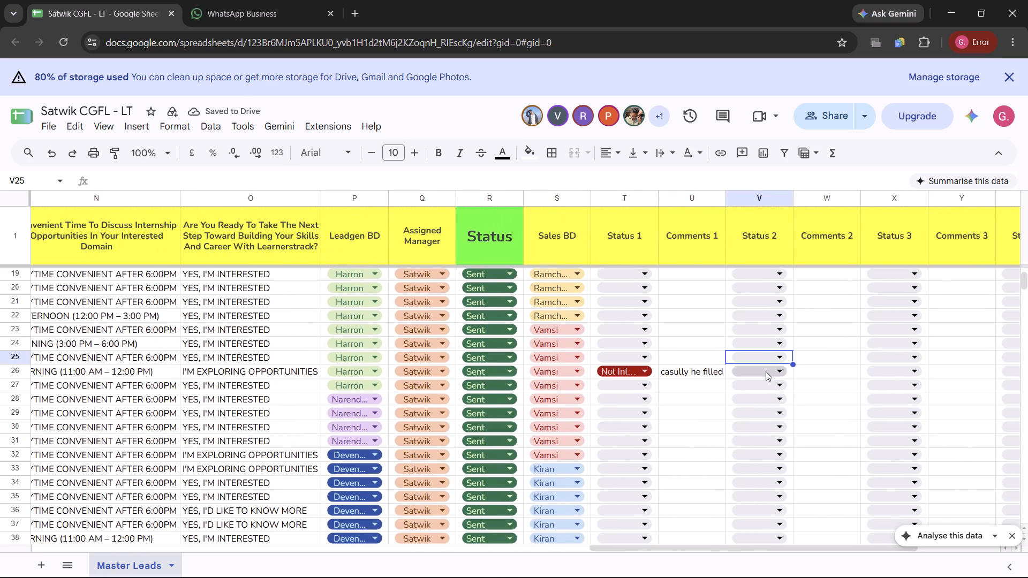
{"action": "left_click", "coordinate": [766, 371]}
{"action": "left_click", "coordinate": [757, 382]}
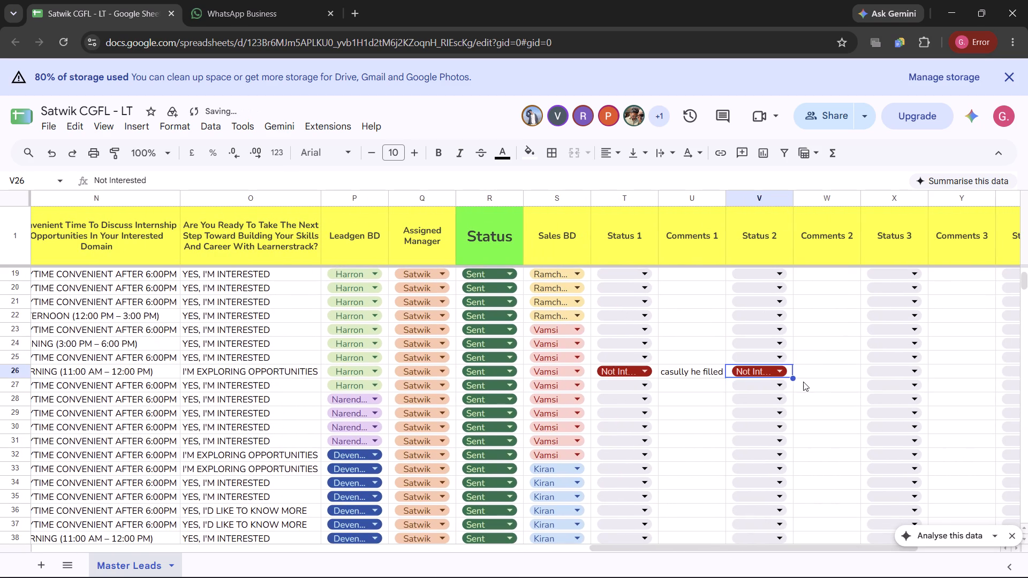
Enter the Comments 2 note "he is also doing a internship already" for the lead in row 26.
{"action": "left_click", "coordinate": [821, 374]}
{"action": "key", "text": "e"}
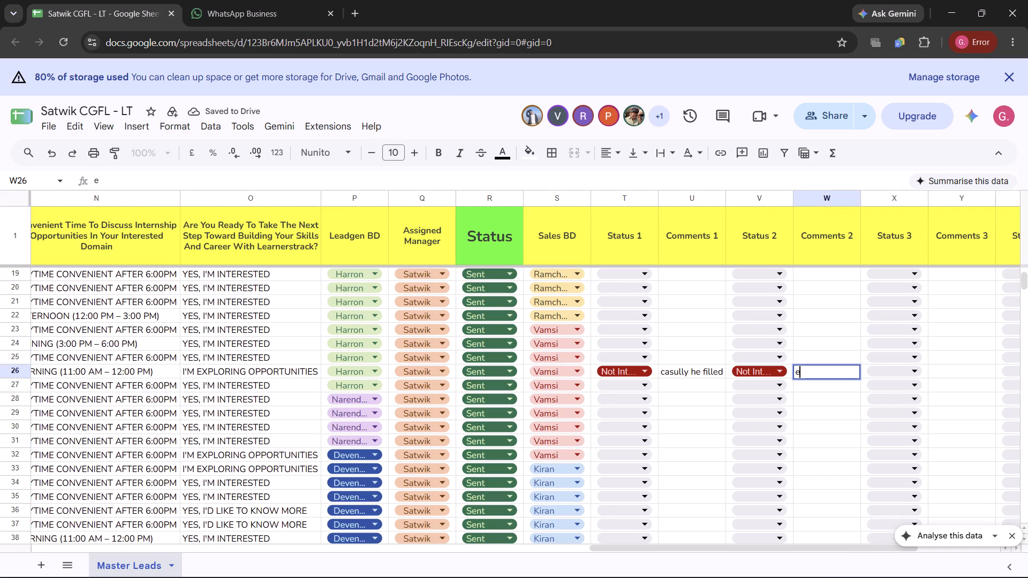
{"action": "key", "text": "BackSpace"}
{"action": "type", "text": "he is"}
{"action": "key", "text": "space"}
{"action": "type", "text": "alos"}
{"action": "key", "text": "space"}
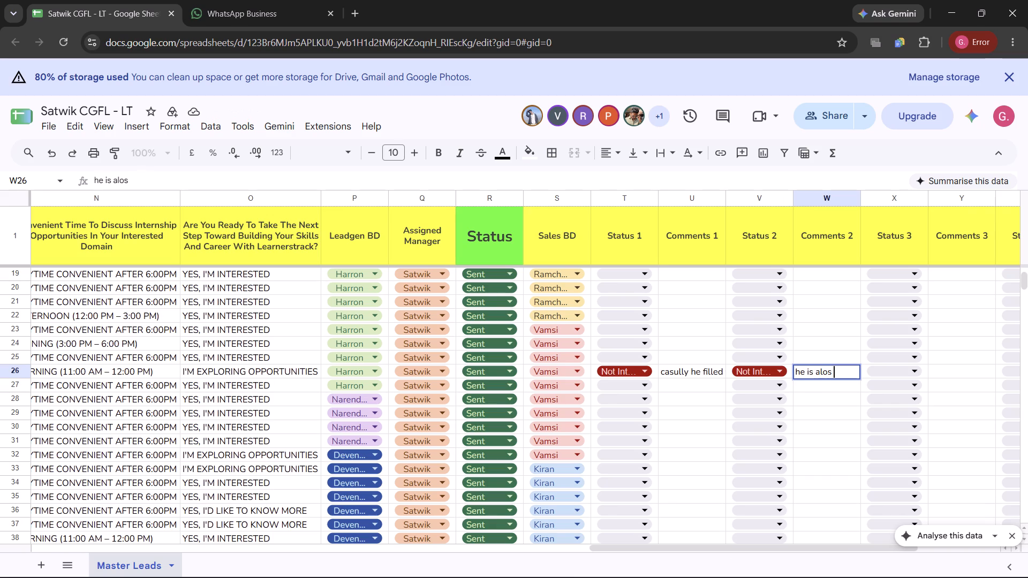
{"action": "key", "text": "BackSpace"}
{"action": "key", "text": "BackSpace"}
{"action": "key", "text": "BackSpace"}
{"action": "type", "text": "so doing a"}
{"action": "key", "text": "space"}
{"action": "type", "text": "internship"}
{"action": "key", "text": "space"}
{"action": "type", "text": "already"}
{"action": "key", "text": "space"}
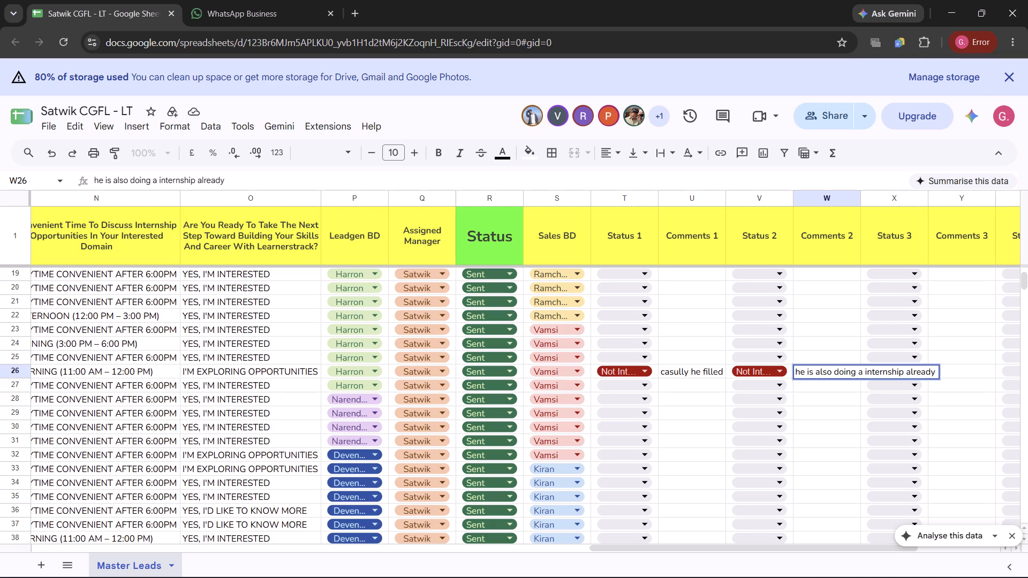
{"action": "key", "text": "Return"}
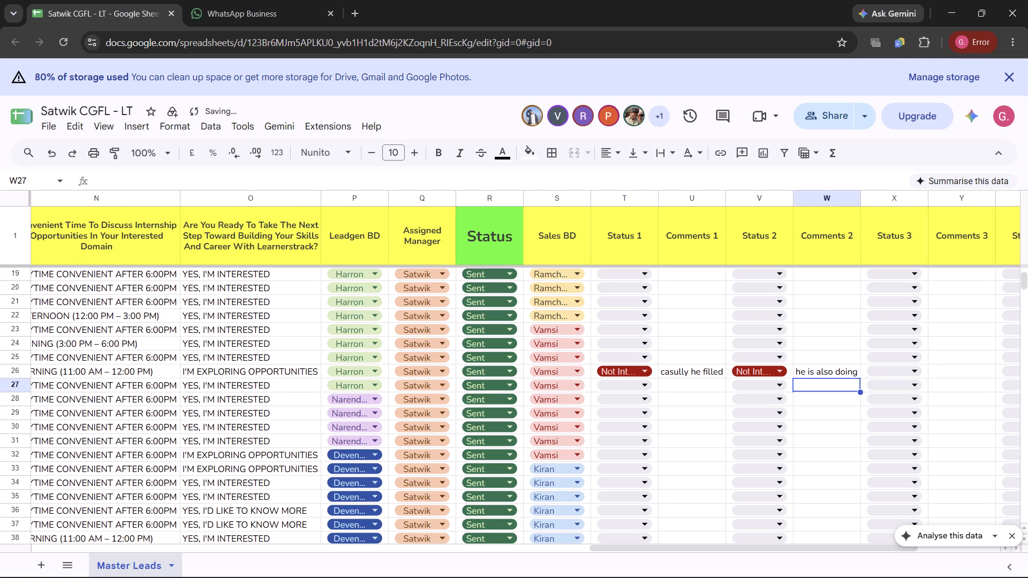
Set Status 3 of the lead in row 26 to Not Interested.
{"action": "key", "text": "Up"}
{"action": "key", "text": "Right"}
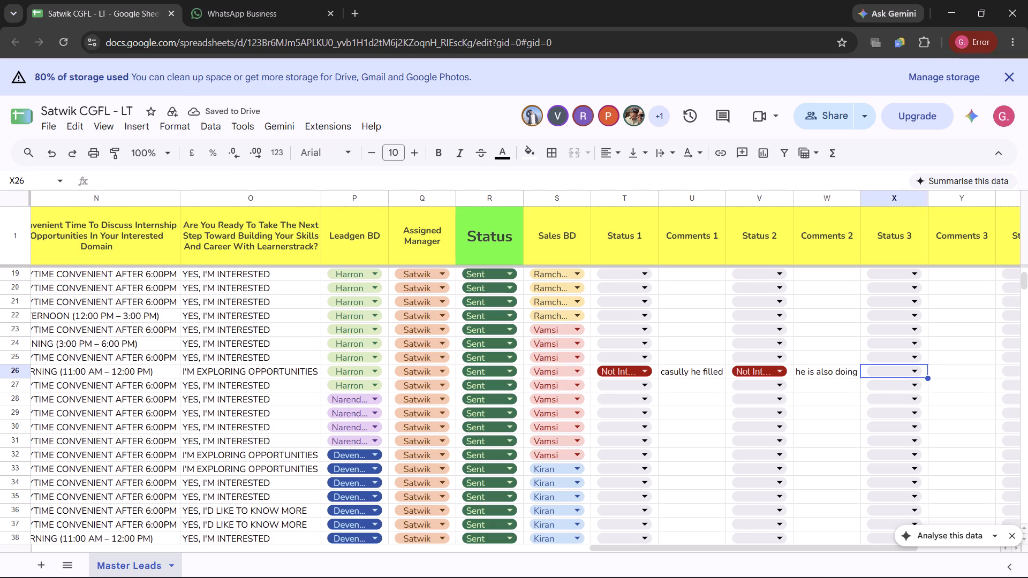
{"action": "type", "text": "ni"}
{"action": "key", "text": "BackSpace"}
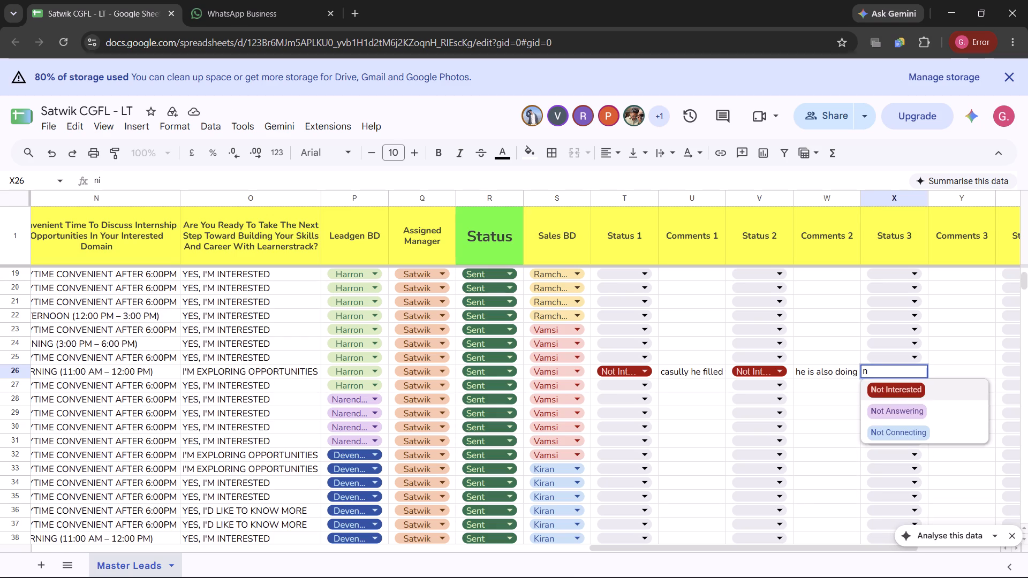
{"action": "key", "text": "Return"}
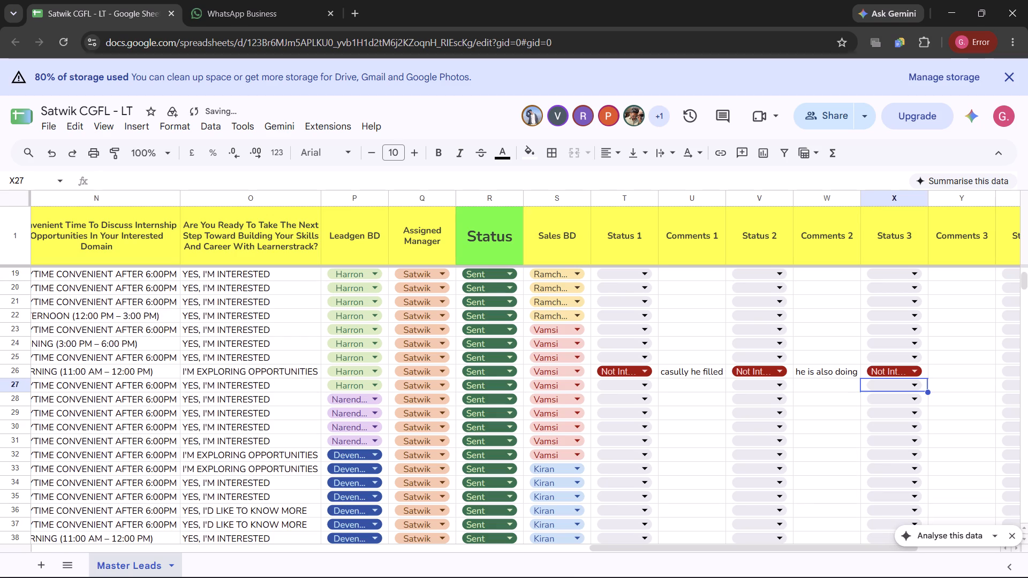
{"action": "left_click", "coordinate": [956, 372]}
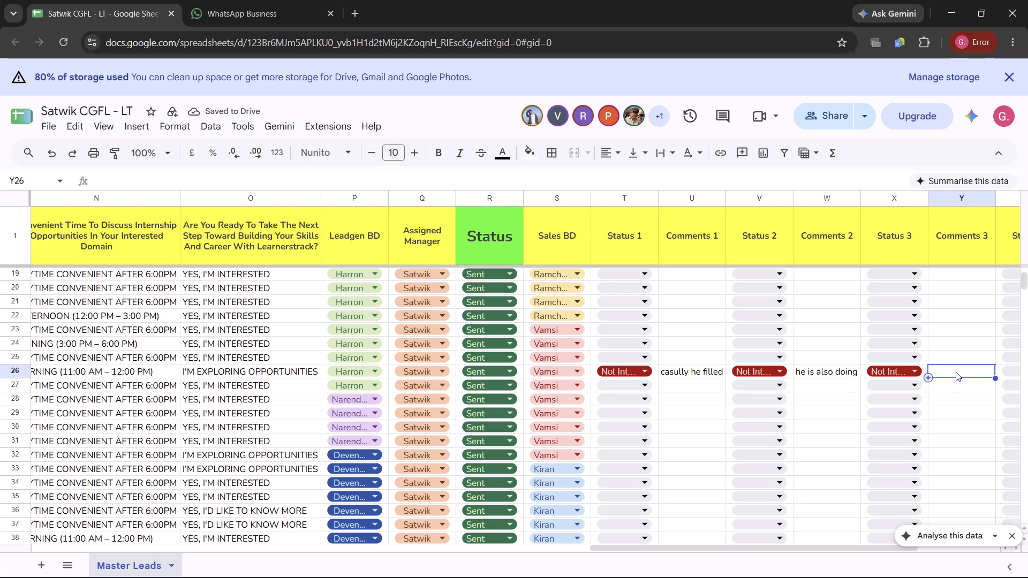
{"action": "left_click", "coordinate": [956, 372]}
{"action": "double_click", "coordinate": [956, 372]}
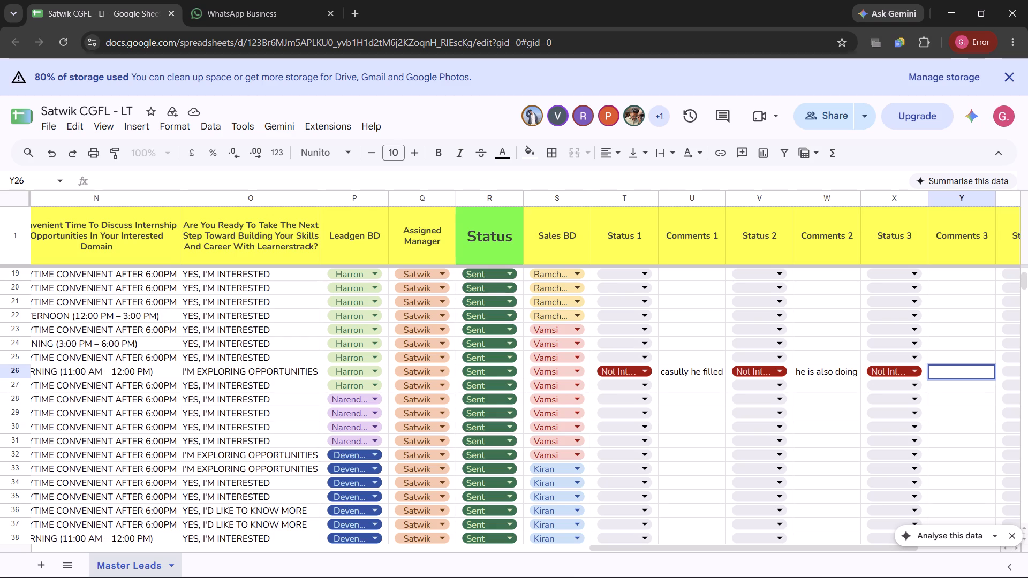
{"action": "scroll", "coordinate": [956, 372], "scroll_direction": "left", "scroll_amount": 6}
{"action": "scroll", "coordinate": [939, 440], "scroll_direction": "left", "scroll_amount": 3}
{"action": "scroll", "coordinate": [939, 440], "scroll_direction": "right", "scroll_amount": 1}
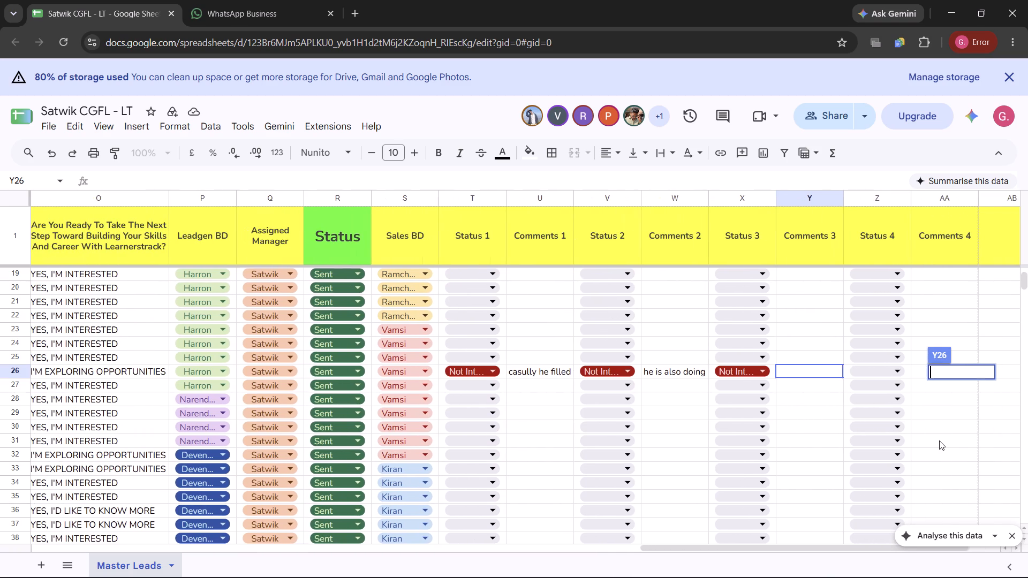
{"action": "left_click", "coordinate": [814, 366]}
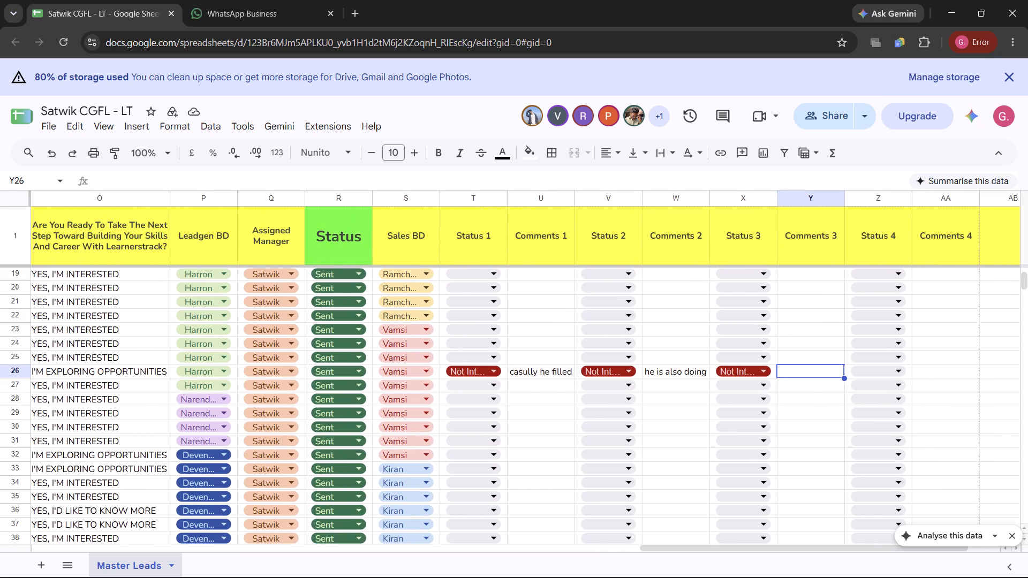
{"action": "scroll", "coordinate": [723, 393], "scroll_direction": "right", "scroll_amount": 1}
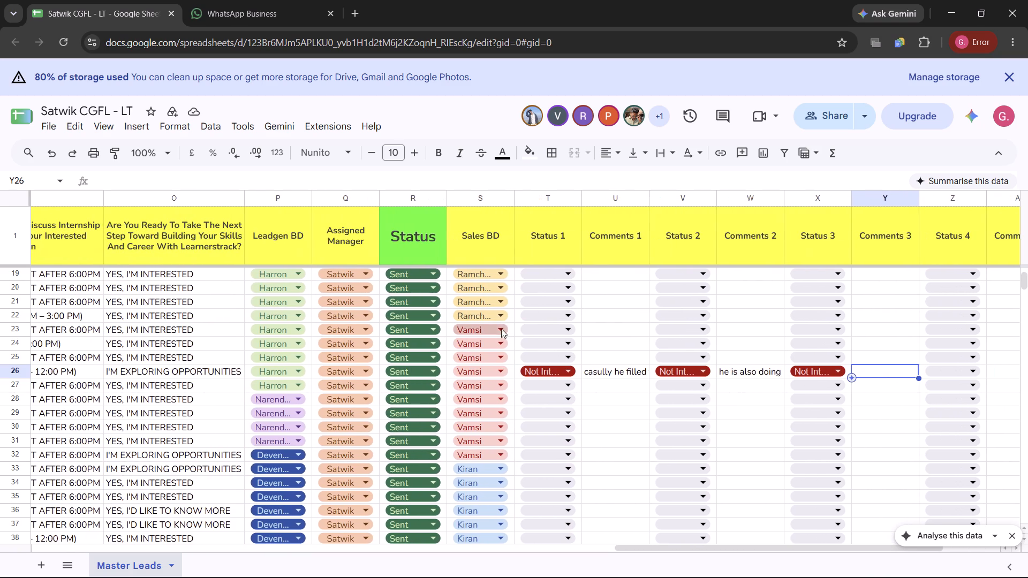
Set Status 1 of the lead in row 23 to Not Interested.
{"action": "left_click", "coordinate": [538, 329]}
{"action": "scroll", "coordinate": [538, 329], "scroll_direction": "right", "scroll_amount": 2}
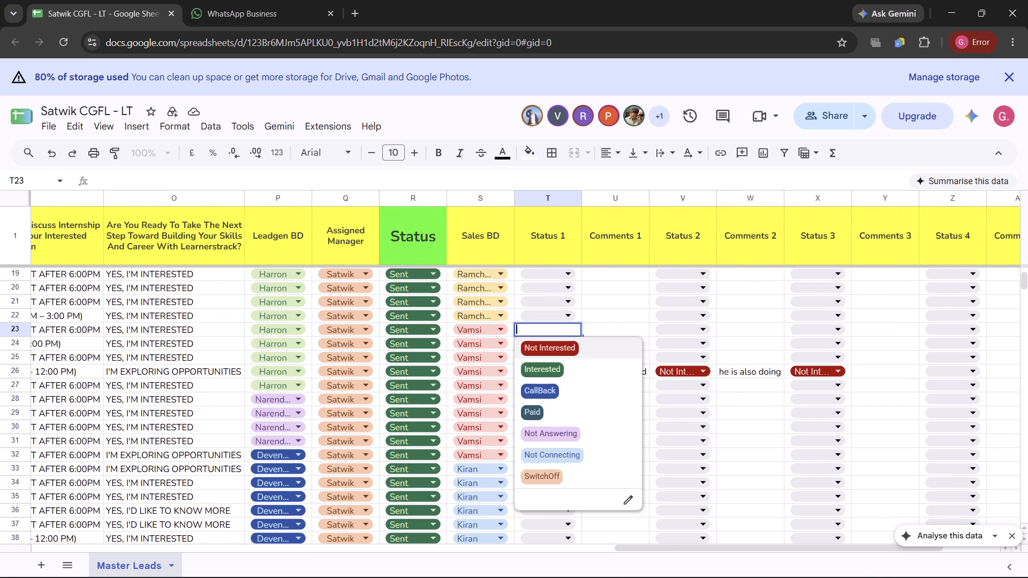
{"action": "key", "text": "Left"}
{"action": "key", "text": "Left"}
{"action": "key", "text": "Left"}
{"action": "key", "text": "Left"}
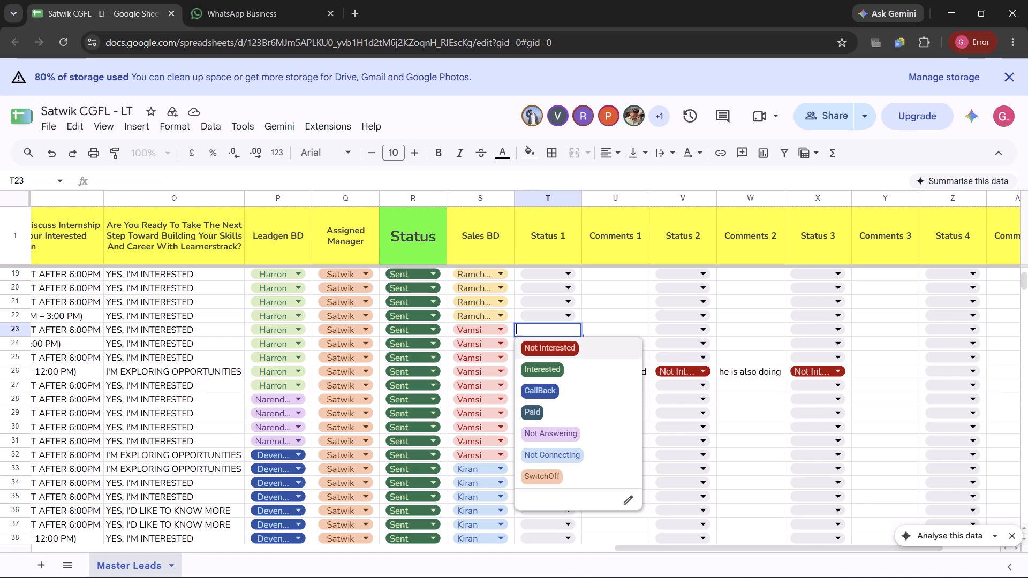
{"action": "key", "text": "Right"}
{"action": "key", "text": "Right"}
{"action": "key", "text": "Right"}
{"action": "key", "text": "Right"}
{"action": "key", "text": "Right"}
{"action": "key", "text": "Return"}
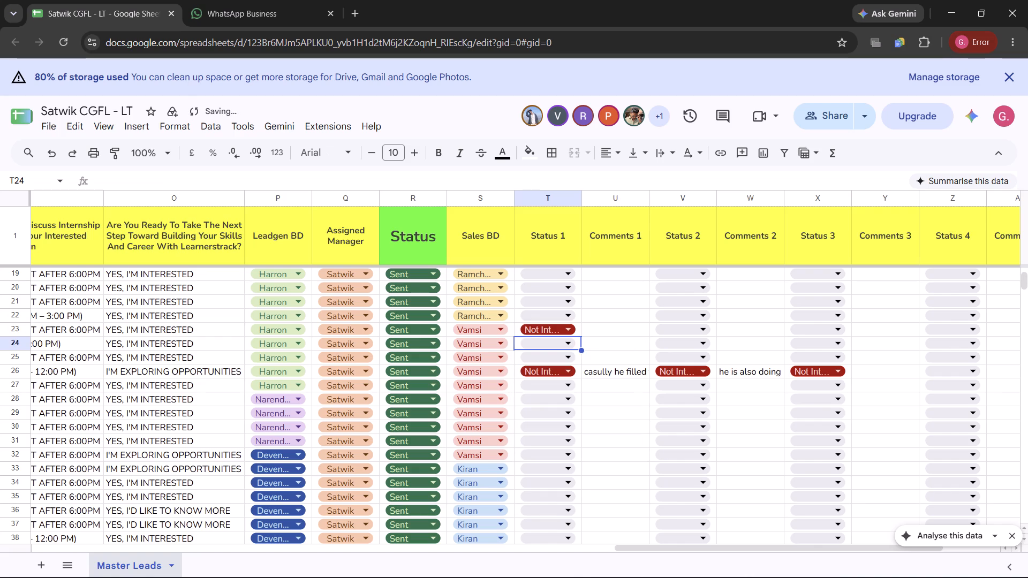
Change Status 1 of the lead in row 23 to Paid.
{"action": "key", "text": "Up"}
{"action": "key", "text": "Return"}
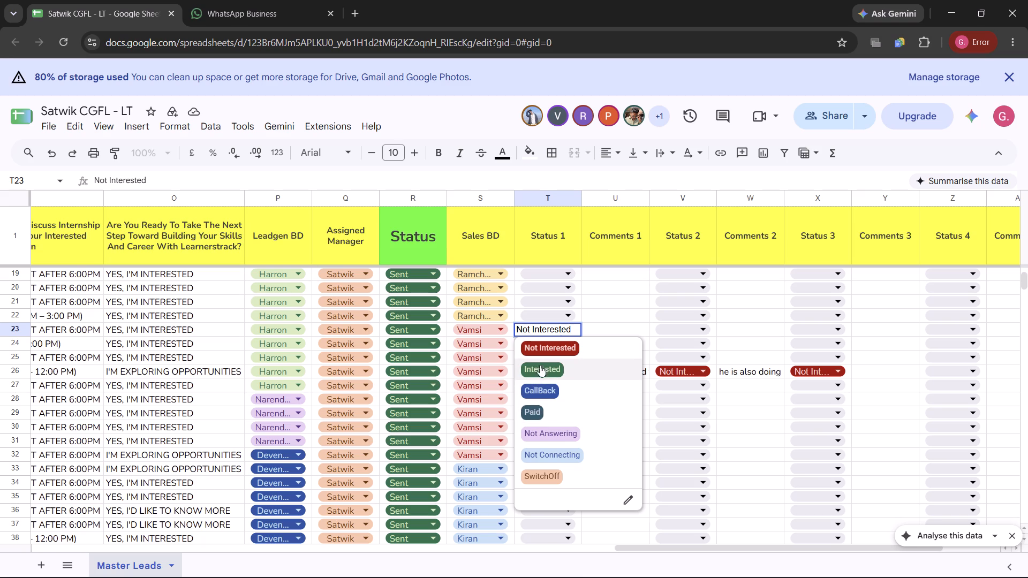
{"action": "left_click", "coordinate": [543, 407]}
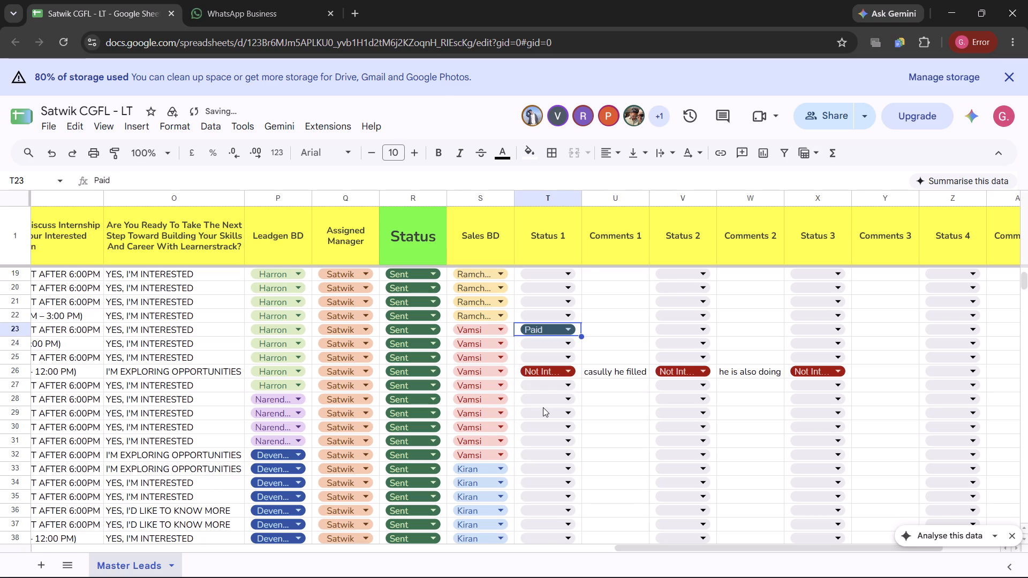
Set Status 1 of the lead in row 23 to Not Connecting.
{"action": "left_click", "coordinate": [546, 331]}
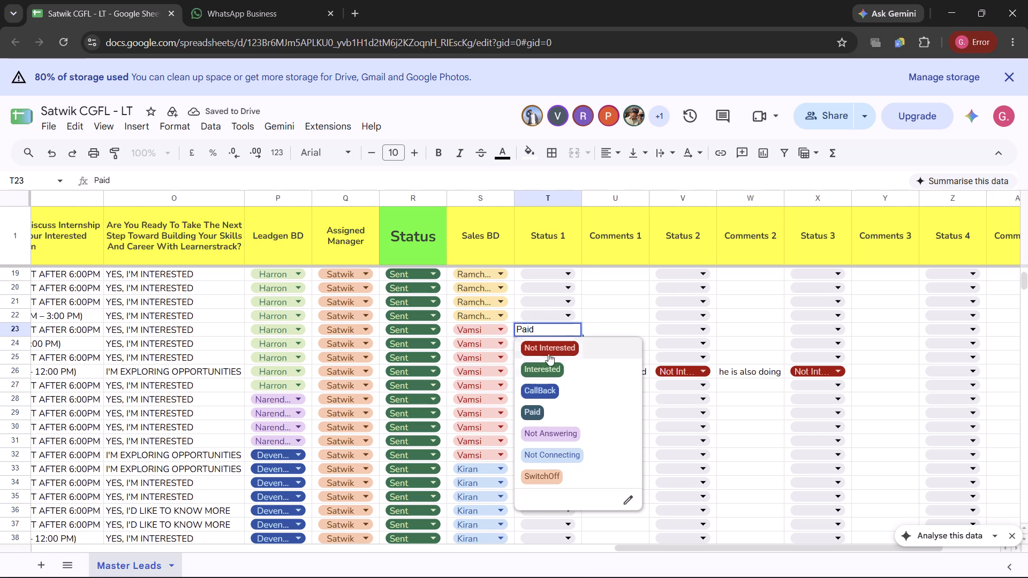
{"action": "left_click", "coordinate": [551, 460]}
Reread the full Comments 1 and Comments 2 notes of the lead in row 26.
{"action": "scroll", "coordinate": [551, 460], "scroll_direction": "right", "scroll_amount": 1}
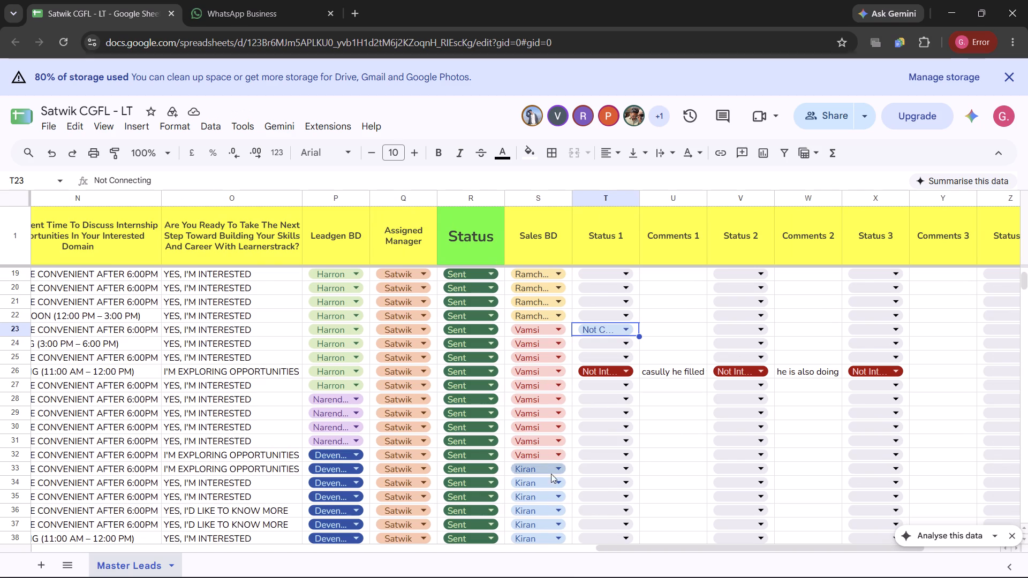
{"action": "left_click", "coordinate": [679, 370]}
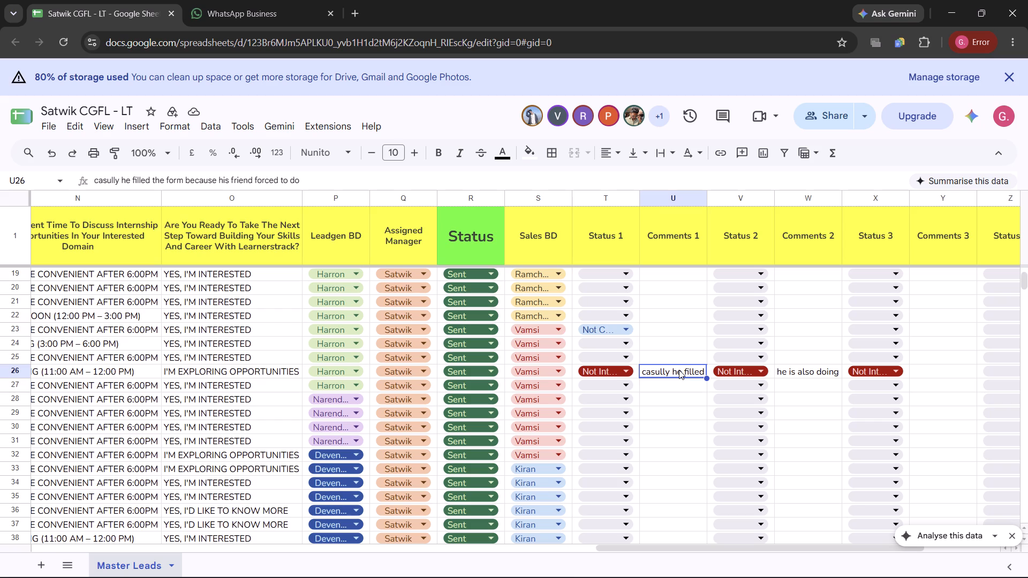
{"action": "key", "text": "Right"}
{"action": "key", "text": "Right"}
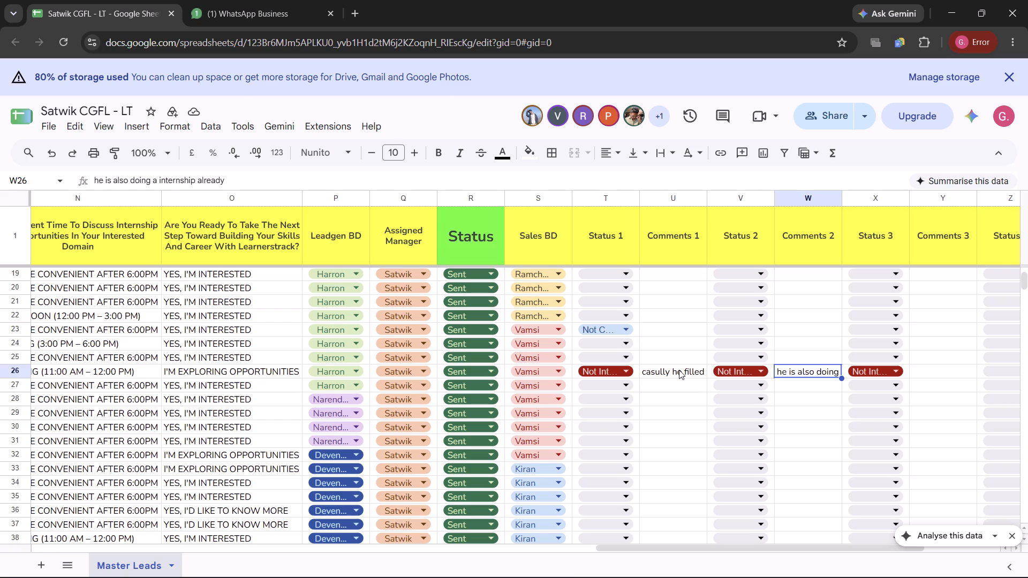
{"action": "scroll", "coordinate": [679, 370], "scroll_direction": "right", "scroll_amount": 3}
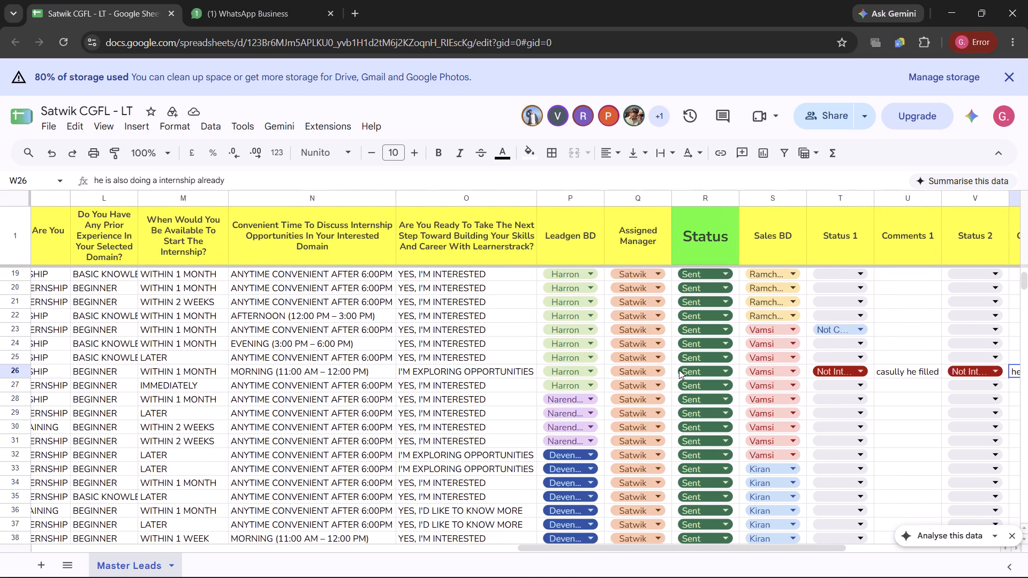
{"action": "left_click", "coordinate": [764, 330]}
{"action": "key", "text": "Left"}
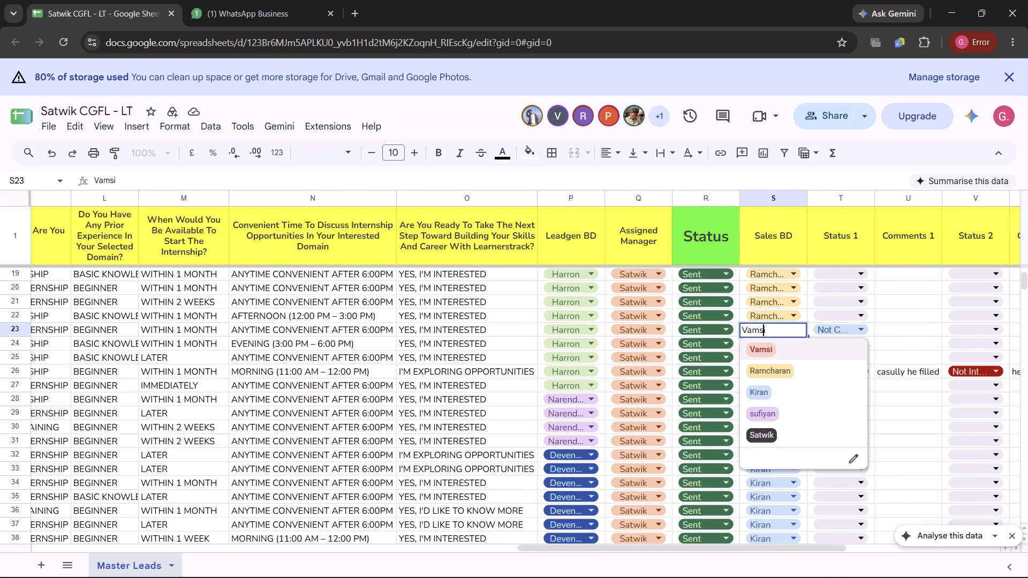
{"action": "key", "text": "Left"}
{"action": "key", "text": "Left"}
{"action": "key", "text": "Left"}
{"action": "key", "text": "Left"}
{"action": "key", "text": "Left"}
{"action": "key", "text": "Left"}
Examine the row 23 lead's answers from the readiness question back to the type of internship wanted.
{"action": "left_click", "coordinate": [503, 328]}
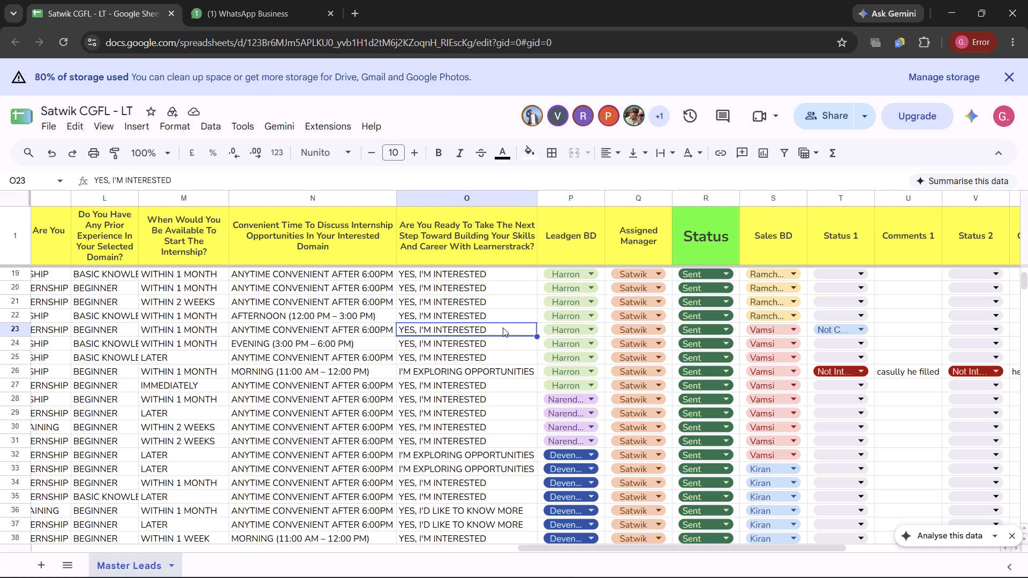
{"action": "key", "text": "Left"}
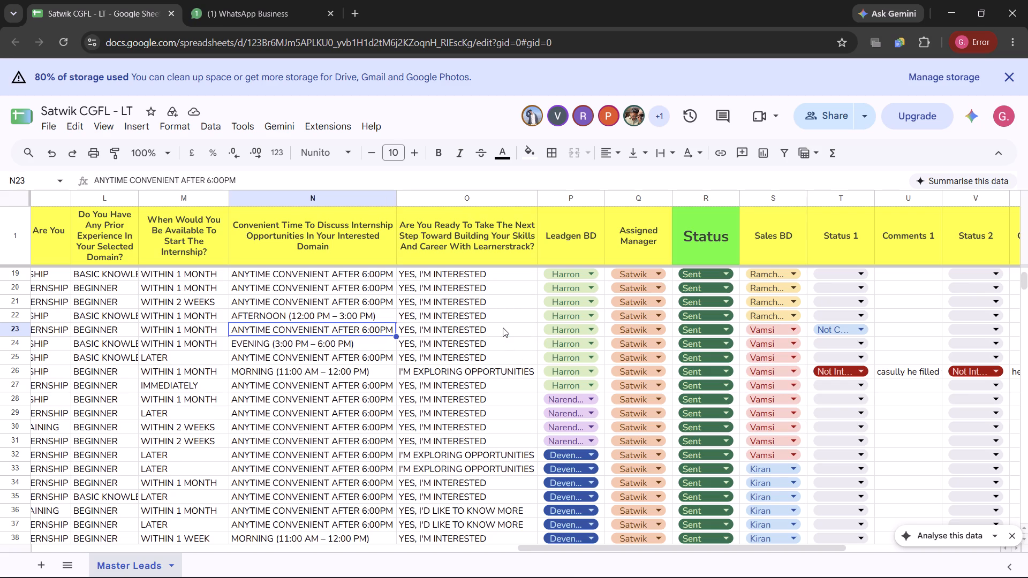
{"action": "key", "text": "Left"}
{"action": "key", "text": "Left"}
{"action": "key", "text": "Left"}
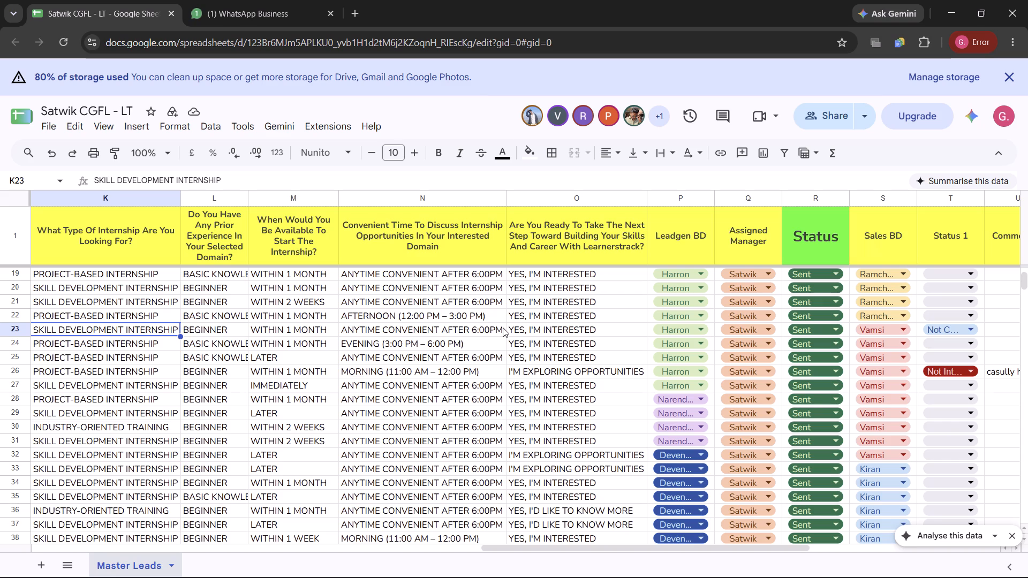
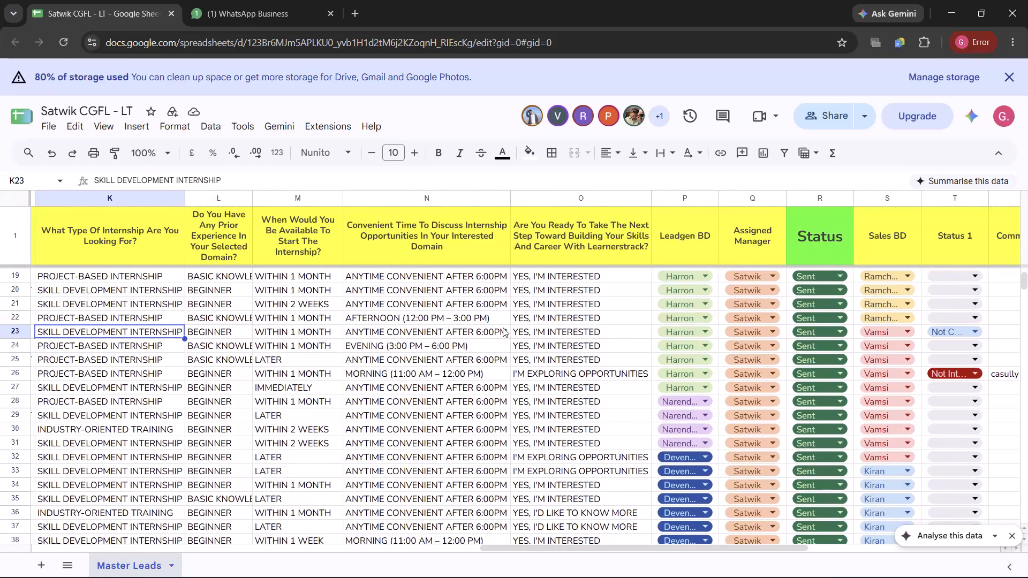
Examine the row 23 lead's details from primary internship expectation back through domain, year, branch, college and contact fields to the full name.
{"action": "key", "text": "Left"}
{"action": "key", "text": "Left"}
{"action": "key", "text": "Left"}
{"action": "key", "text": "Left"}
{"action": "key", "text": "Left"}
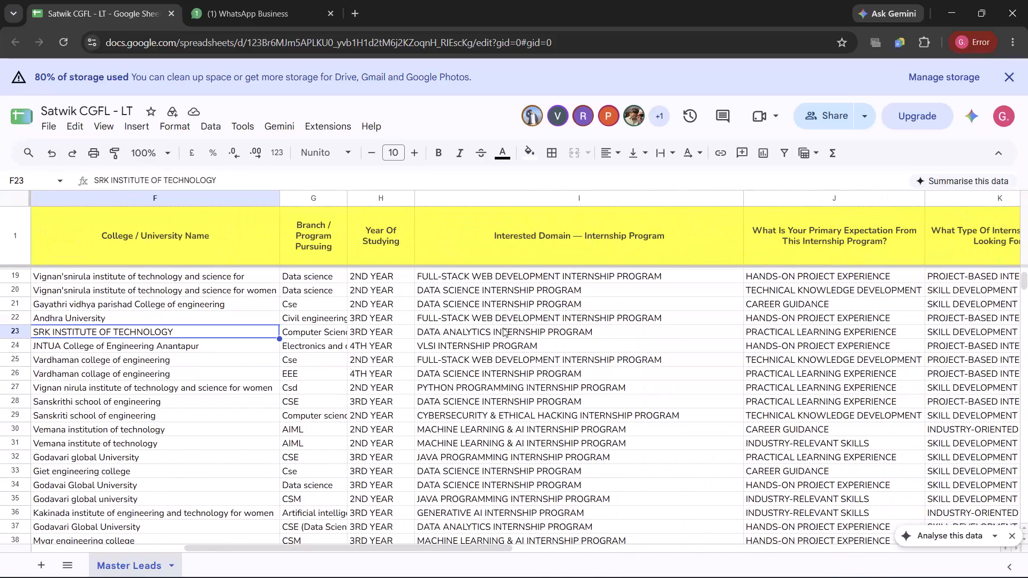
{"action": "key", "text": "Left"}
{"action": "key", "text": "Left"}
{"action": "key", "text": "Left"}
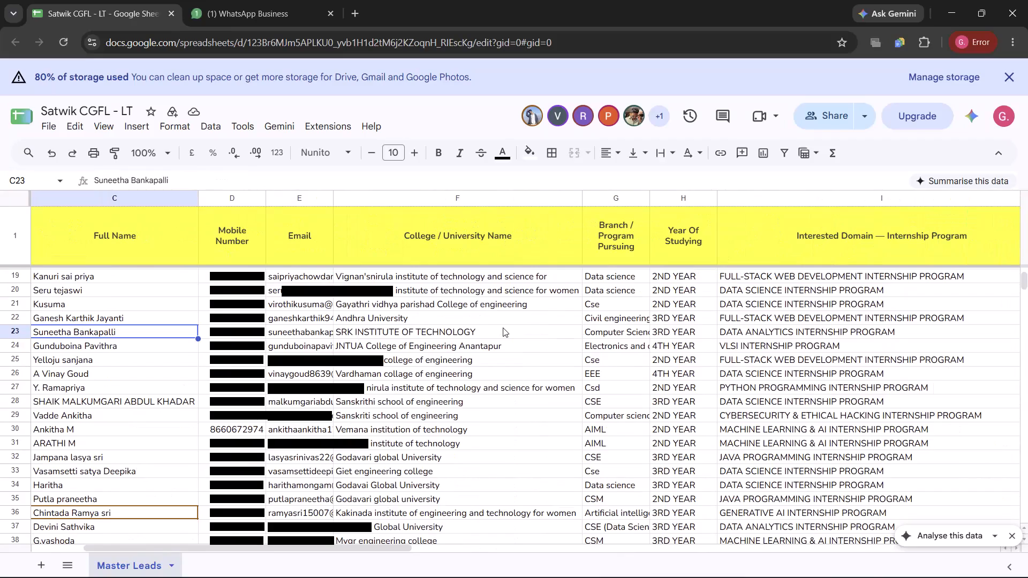
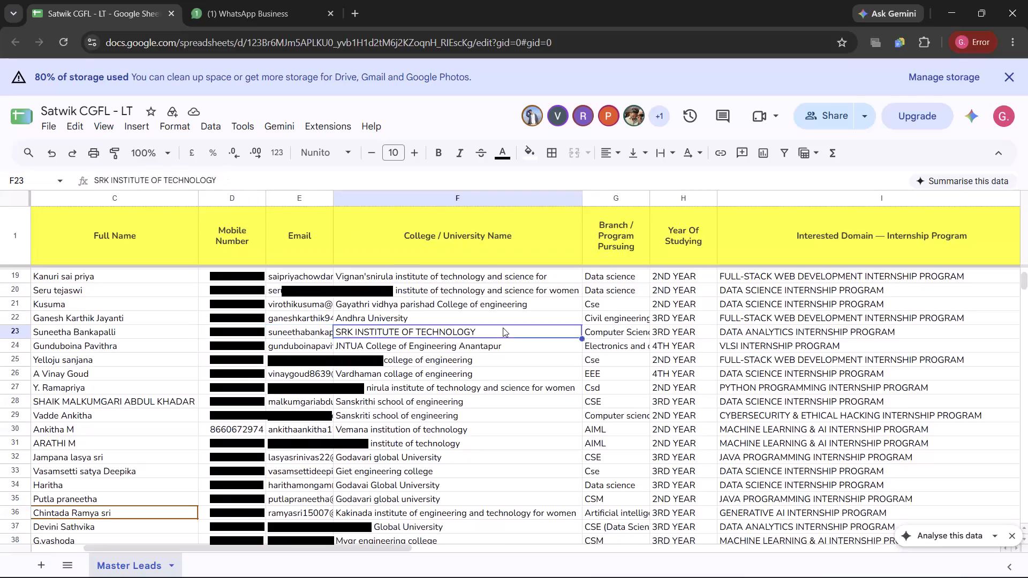
Examine the row 23 lead's details from college through domain, expectation, internship type, experience, start availability and discussion time, returning to year of studying.
{"action": "key", "text": "Right"}
{"action": "key", "text": "Right"}
{"action": "key", "text": "Right"}
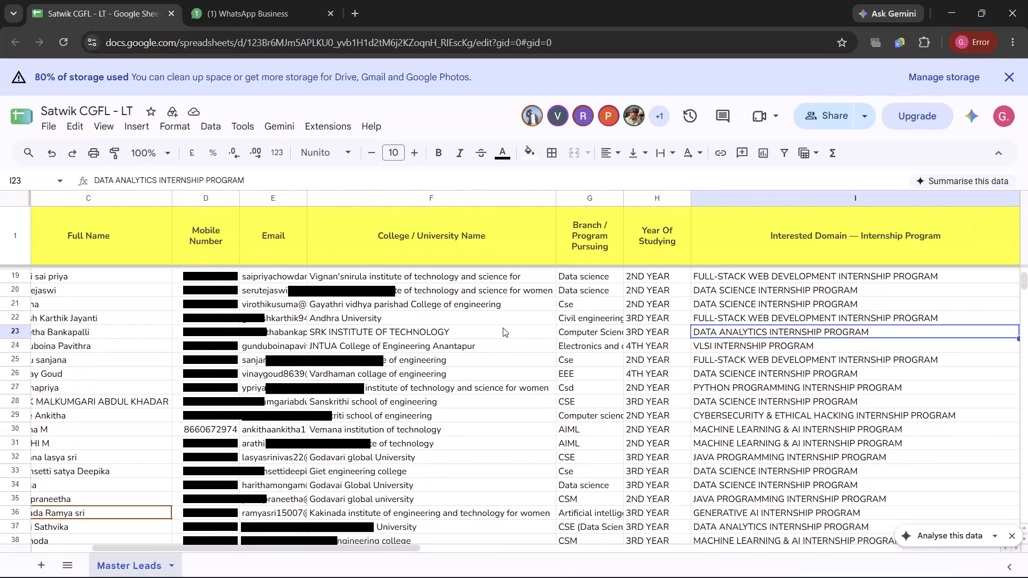
{"action": "key", "text": "Right"}
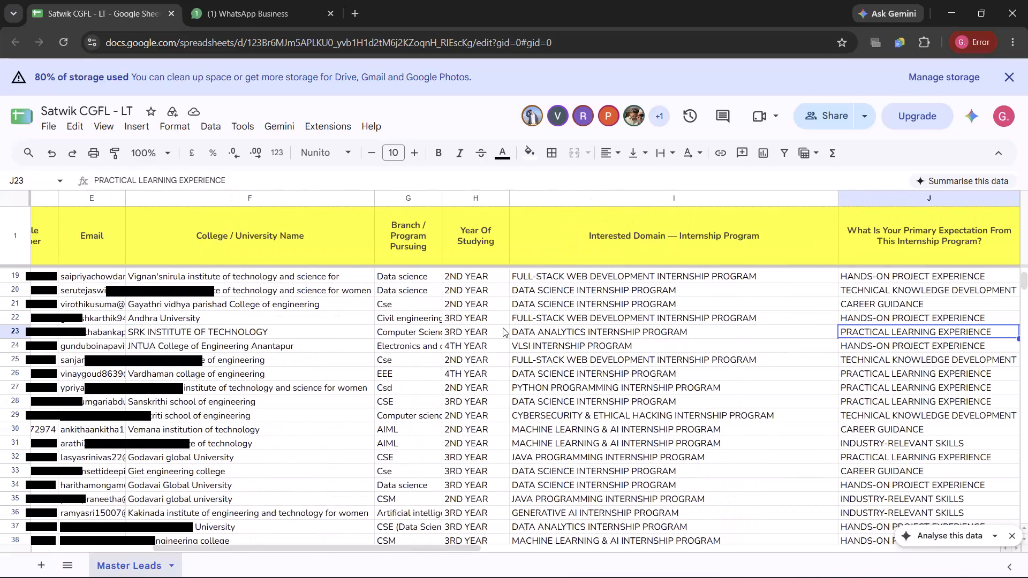
{"action": "key", "text": "Right"}
{"action": "key", "text": "Right"}
{"action": "key", "text": "Right"}
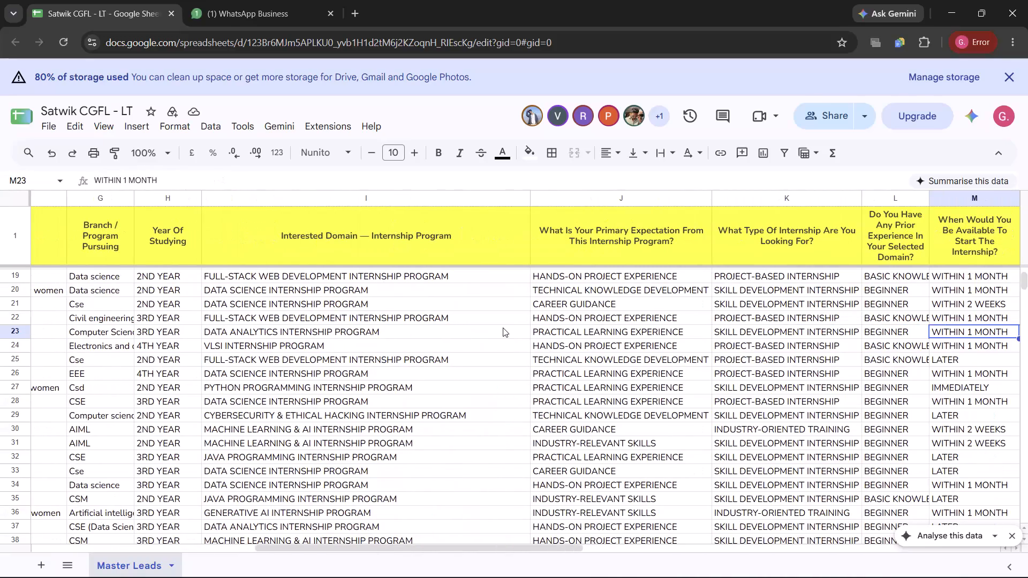
{"action": "key", "text": "Right"}
{"action": "key", "text": "Left"}
{"action": "key", "text": "Left"}
{"action": "key", "text": "Left"}
{"action": "key", "text": "Left"}
{"action": "key", "text": "Left"}
{"action": "key", "text": "Left"}
{"action": "key", "text": "Left"}
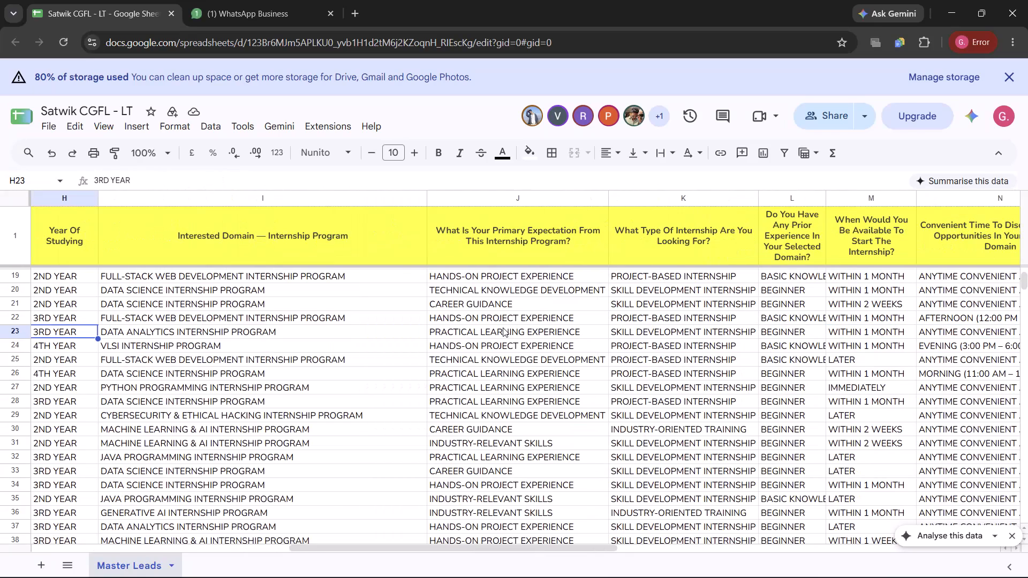
Examine the row 23 lead's answers from interested domain through readiness, then the Leadgen BD, Assigned Manager, Status and Sales BD assignments.
{"action": "key", "text": "Right"}
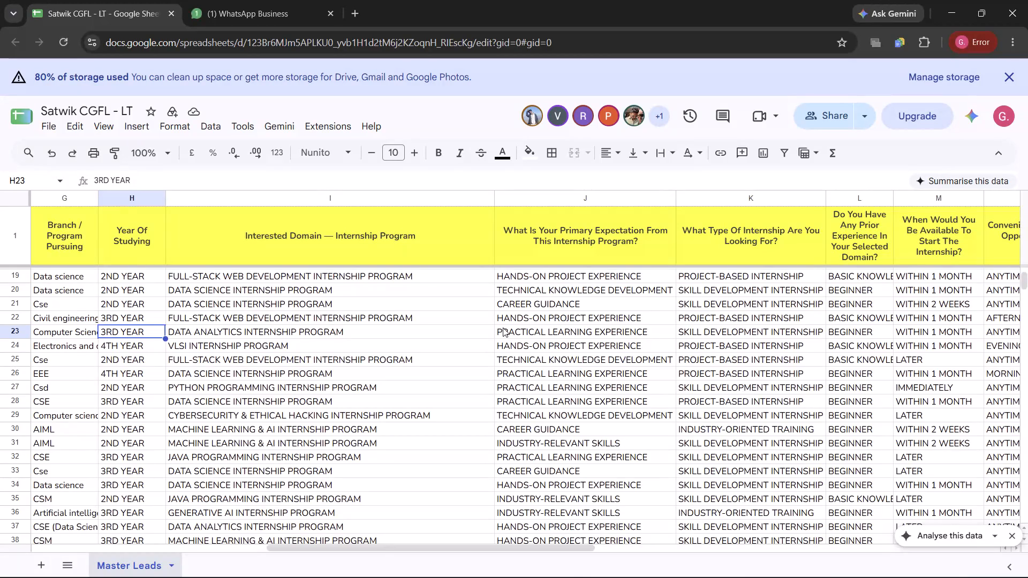
{"action": "key", "text": "Right"}
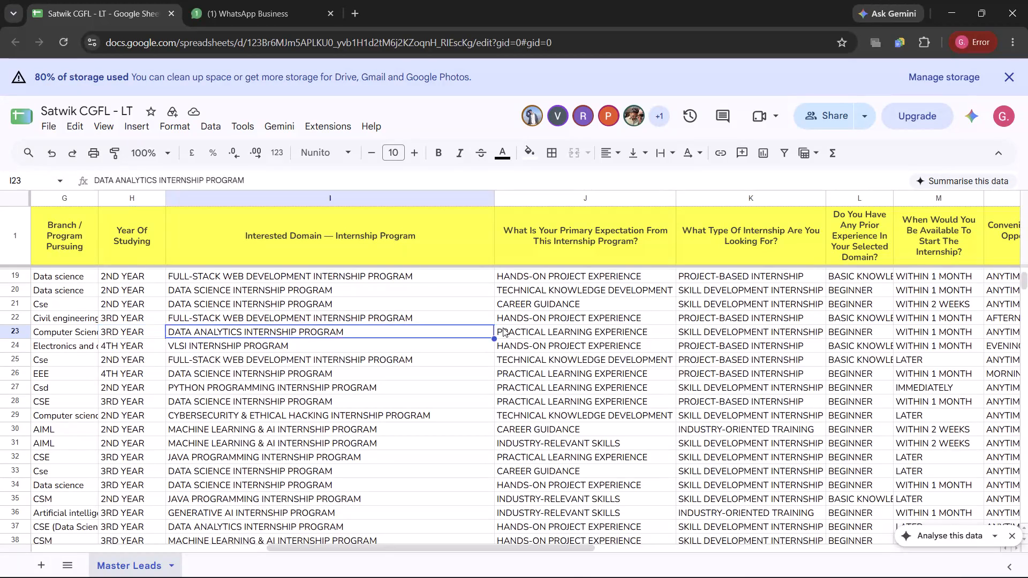
{"action": "key", "text": "Right"}
{"action": "key", "text": "Right"}
{"action": "key", "text": "Right"}
{"action": "key", "text": "Right"}
{"action": "key", "text": "Right"}
{"action": "key", "text": "Right"}
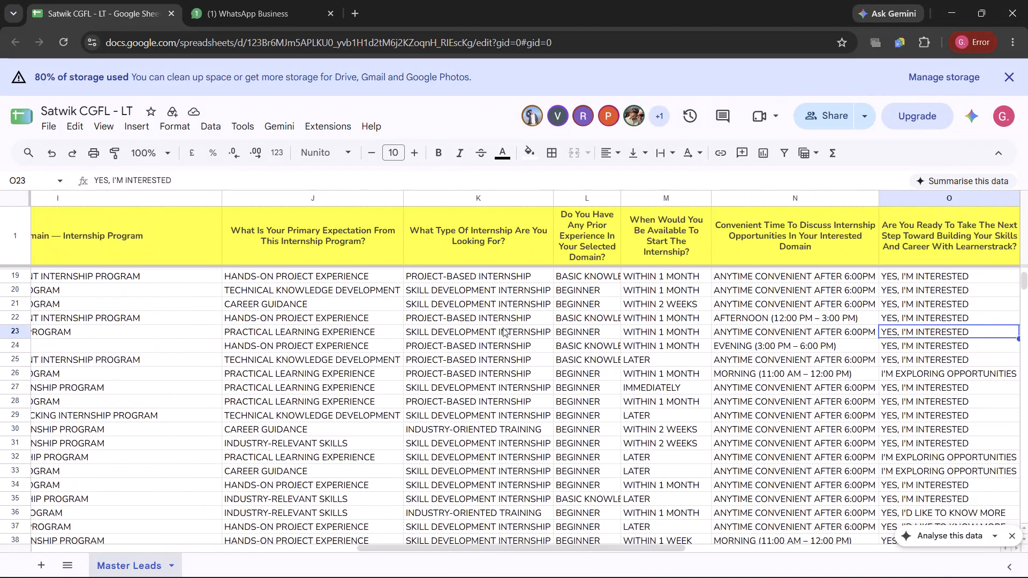
{"action": "key", "text": "Right"}
{"action": "key", "text": "Right"}
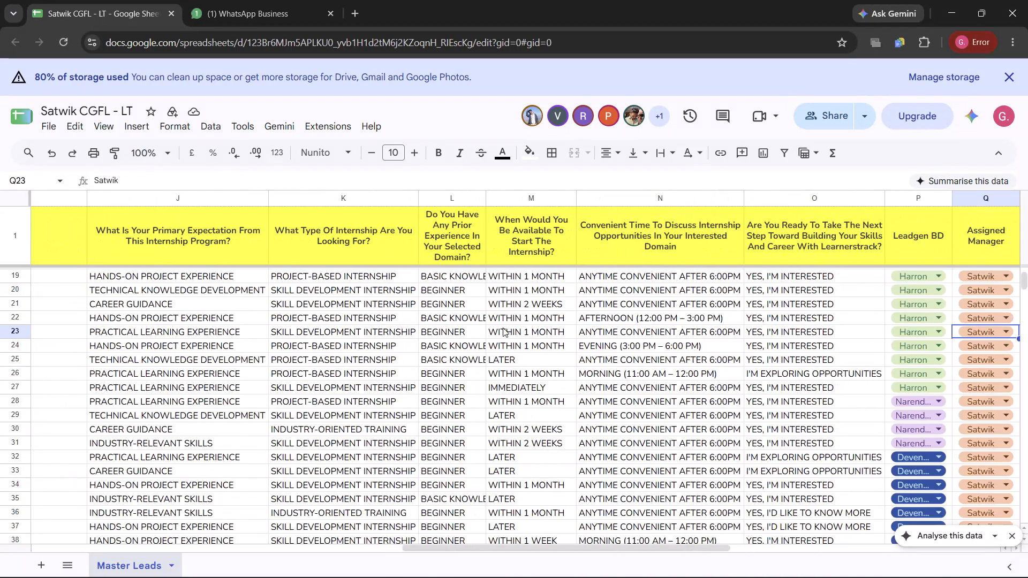
{"action": "key", "text": "Right"}
{"action": "key", "text": "Right"}
{"action": "key", "text": "Left"}
{"action": "key", "text": "Left"}
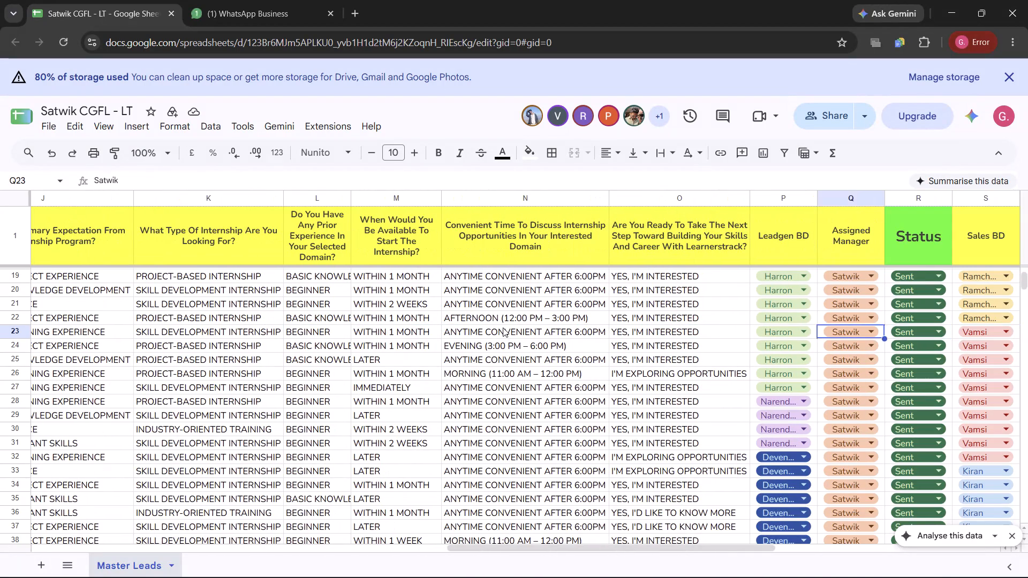
Review the row 23 lead's details back from the assigned manager through the internship answers and college to the contact fields.
{"action": "key", "text": "Left"}
{"action": "key", "text": "Left"}
{"action": "key", "text": "Left"}
{"action": "key", "text": "Left"}
{"action": "key", "text": "Left"}
{"action": "key", "text": "Left"}
{"action": "key", "text": "Left"}
{"action": "key", "text": "Left"}
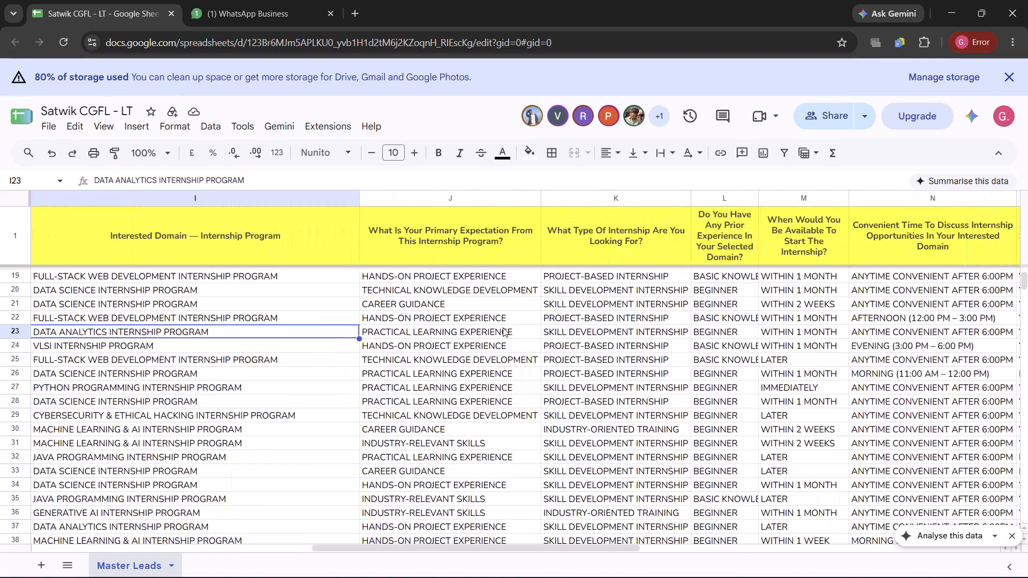
{"action": "key", "text": "Left"}
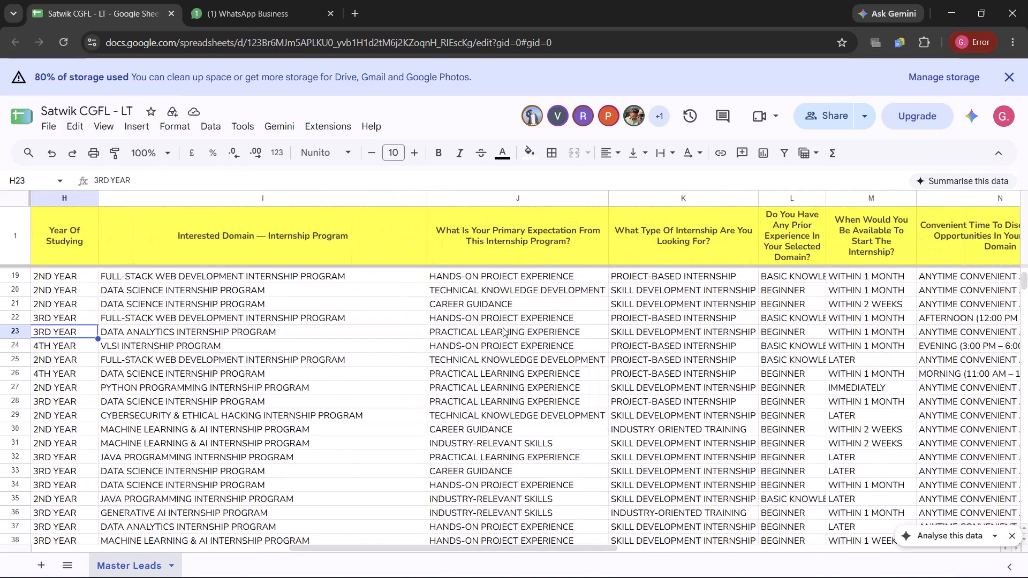
{"action": "key", "text": "Left"}
{"action": "key", "text": "Left"}
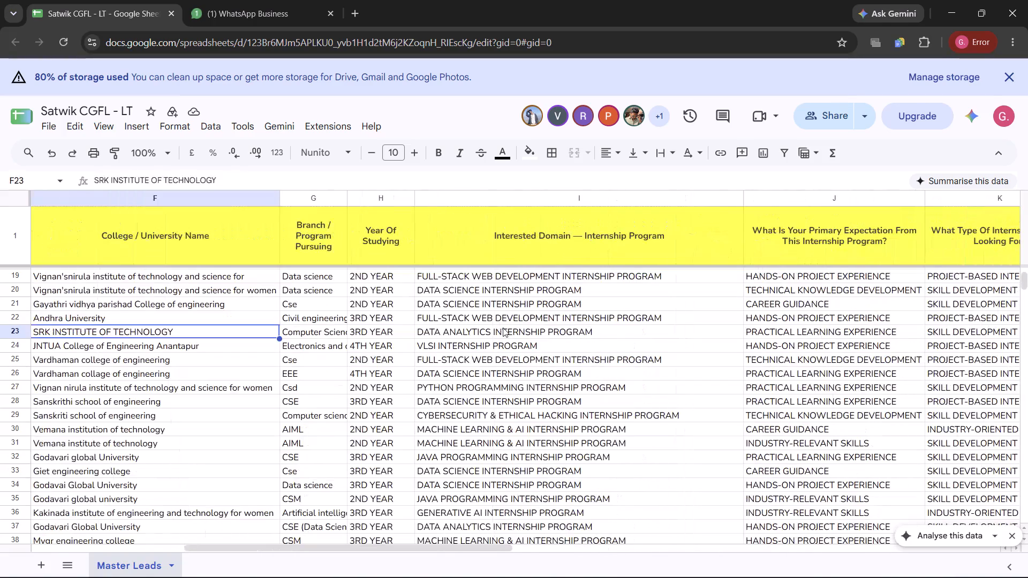
{"action": "key", "text": "Left"}
{"action": "key", "text": "Left"}
Set Status 1 for the row 23 lead to CallBack.
{"action": "key", "text": "Right"}
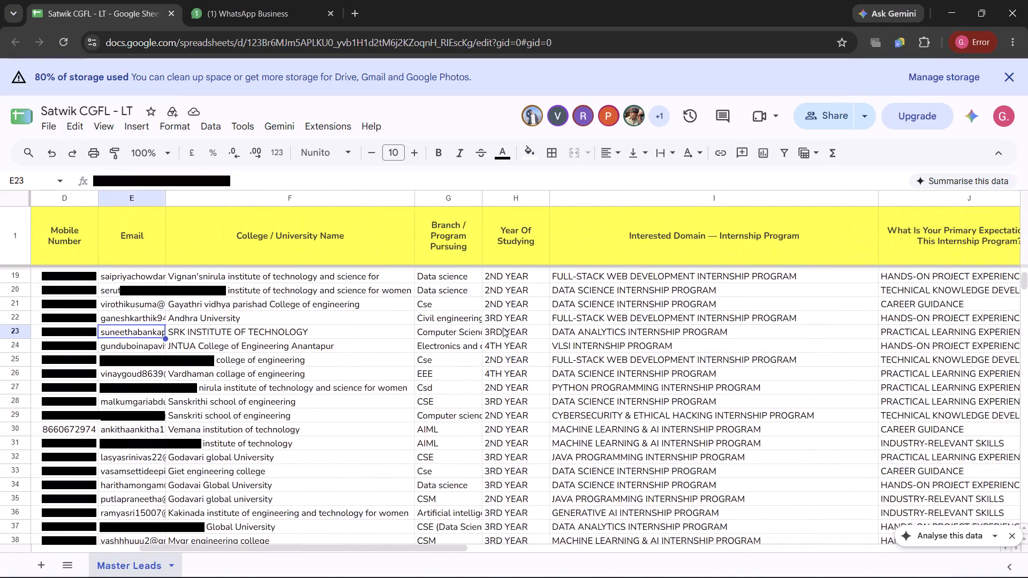
{"action": "key", "text": "Right"}
{"action": "key", "text": "Right"}
{"action": "key", "text": "Right"}
{"action": "key", "text": "Right"}
{"action": "key", "text": "Right"}
{"action": "key", "text": "Right"}
{"action": "key", "text": "Right"}
{"action": "key", "text": "Right"}
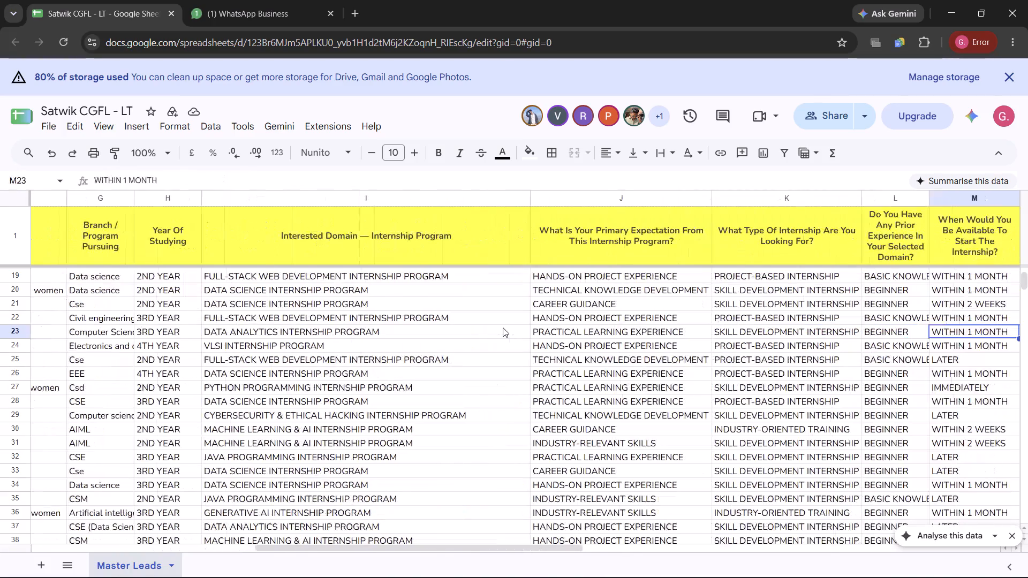
{"action": "key", "text": "Right"}
{"action": "key", "text": "Right"}
{"action": "key", "text": "Right"}
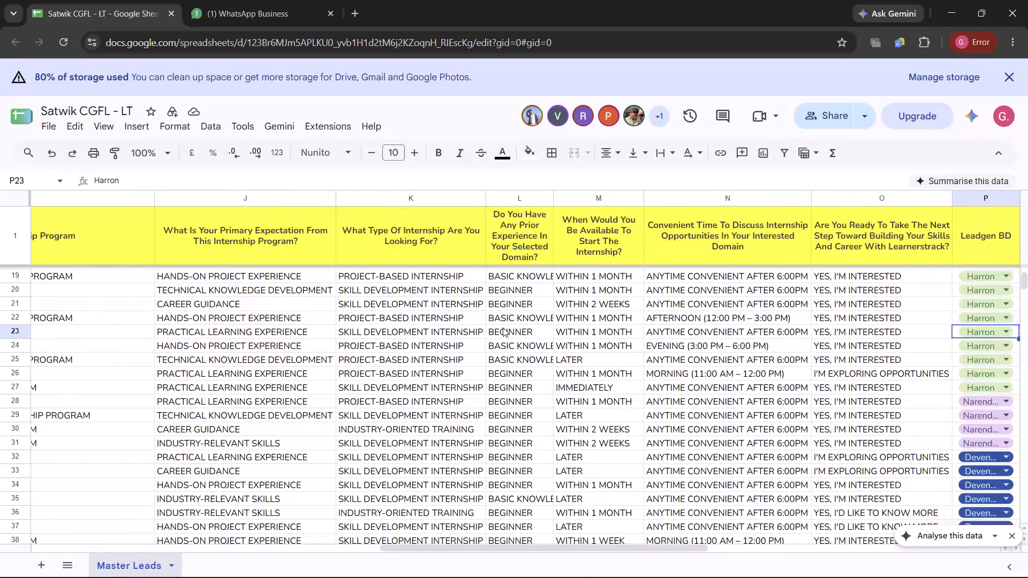
{"action": "key", "text": "Right"}
{"action": "key", "text": "Right"}
{"action": "key", "text": "Right"}
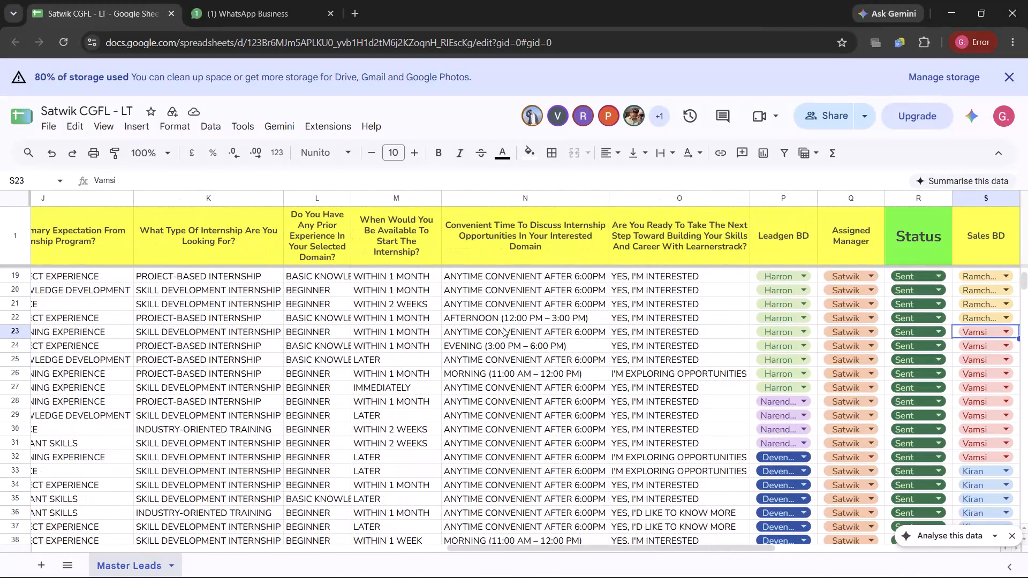
{"action": "key", "text": "Right"}
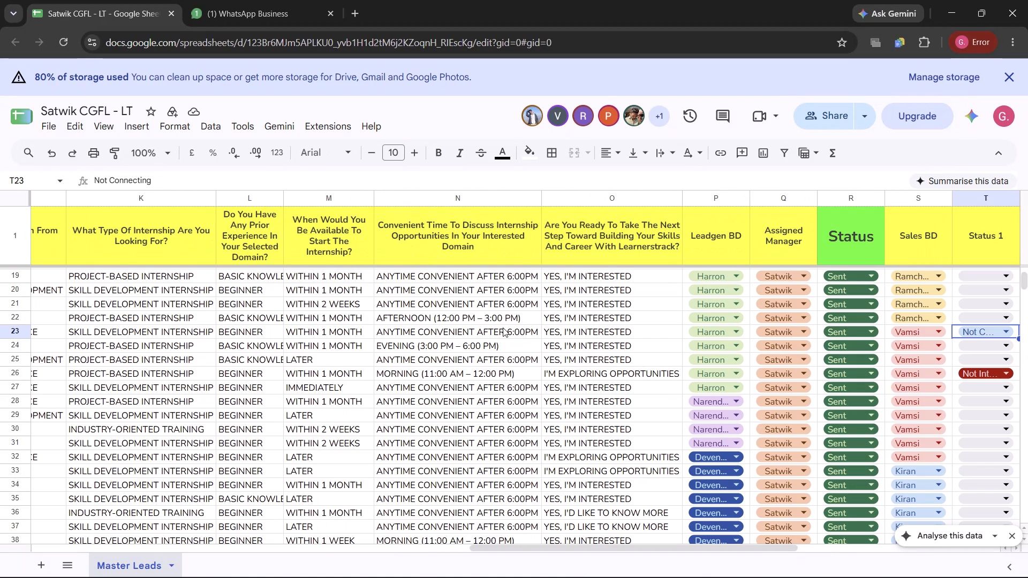
{"action": "key", "text": "space"}
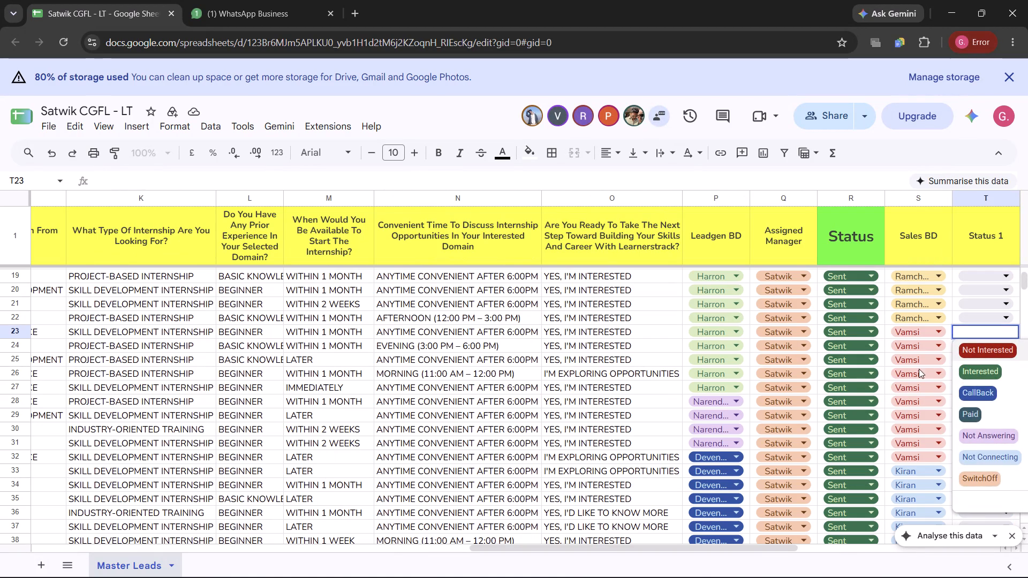
{"action": "left_click", "coordinate": [977, 390]}
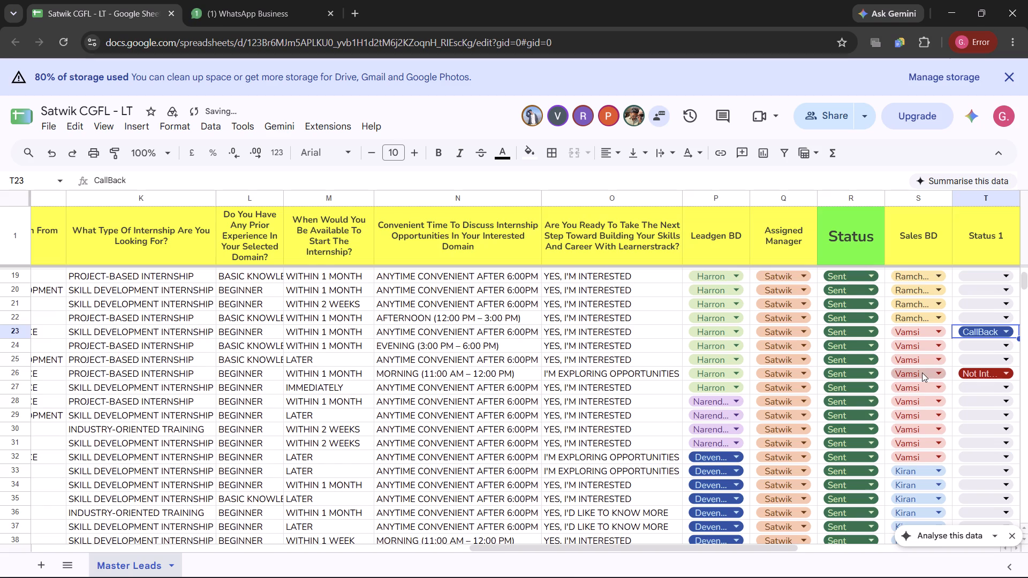
Enter "at 3 PM" as the Comments 1 entry for the row 23 lead.
{"action": "scroll", "coordinate": [922, 372], "scroll_direction": "left", "scroll_amount": 2}
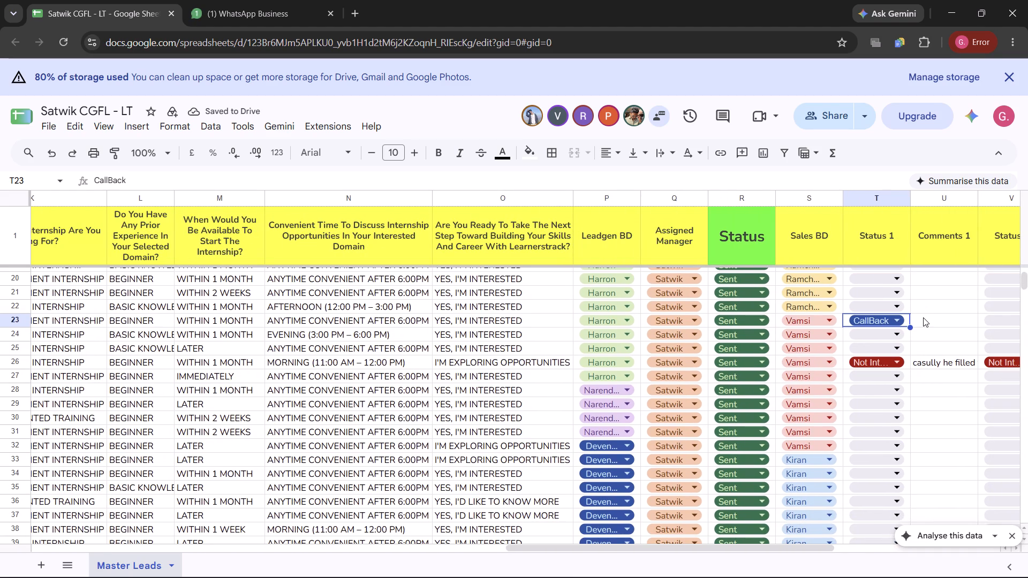
{"action": "left_click", "coordinate": [923, 317]}
{"action": "left_click", "coordinate": [923, 317]}
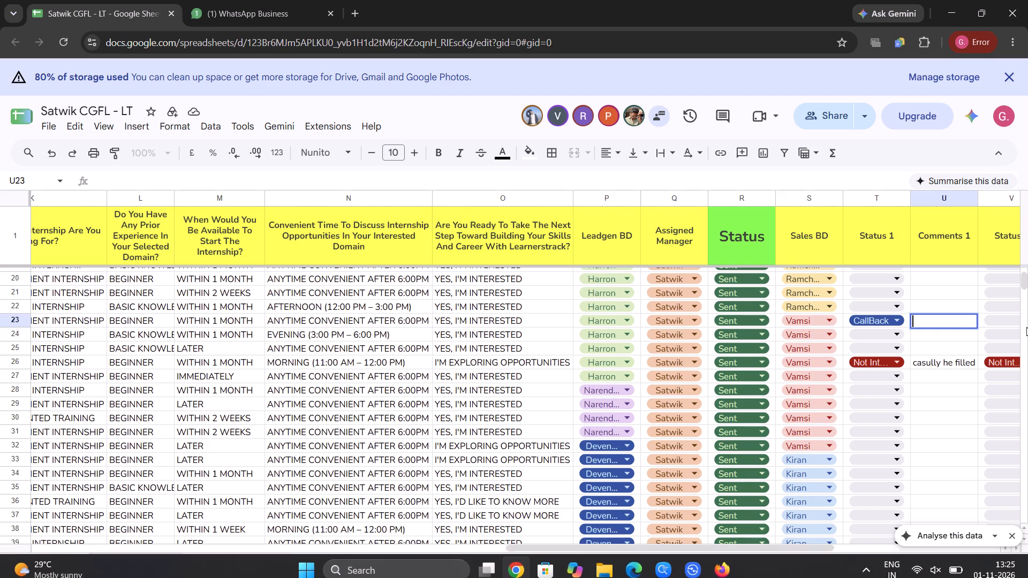
{"action": "left_click", "coordinate": [931, 323]}
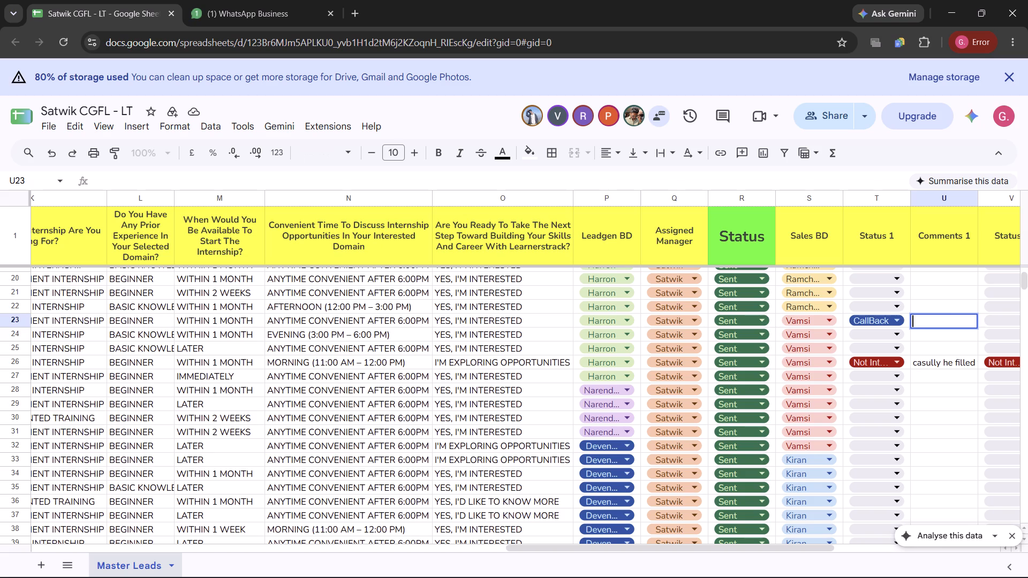
{"action": "type", "text": "call"}
{"action": "key", "text": "space"}
{"action": "key", "text": "BackSpace"}
{"action": "key", "text": "BackSpace"}
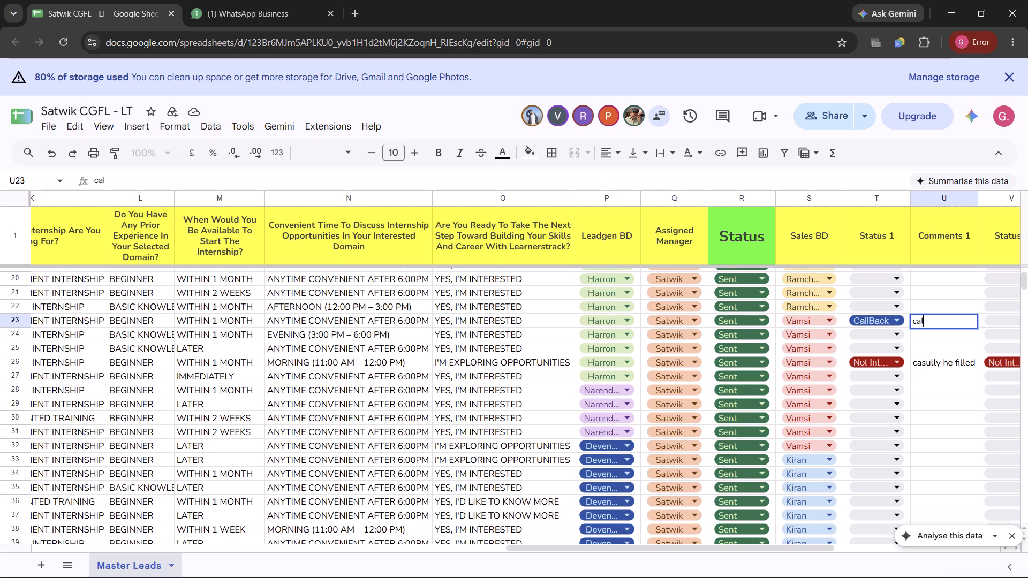
{"action": "key", "text": "BackSpace"}
{"action": "key", "text": "BackSpace"}
{"action": "key", "text": "BackSpace"}
{"action": "type", "text": "at 3"}
{"action": "key", "text": "space"}
{"action": "type", "text": "PM"}
{"action": "scroll", "coordinate": [907, 325], "scroll_direction": "left", "scroll_amount": 1}
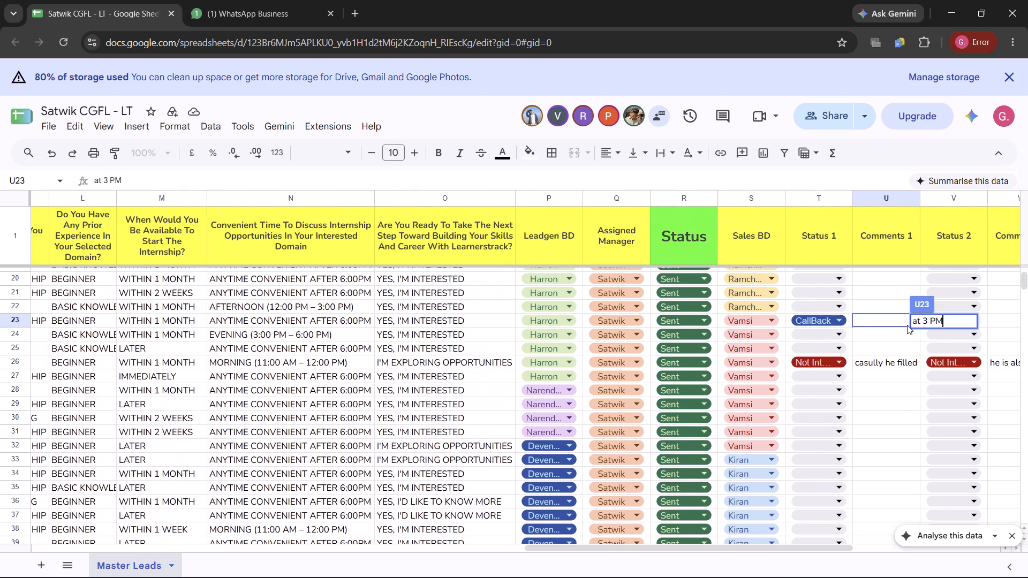
{"action": "scroll", "coordinate": [907, 325], "scroll_direction": "left", "scroll_amount": 1}
{"action": "key", "text": "Return"}
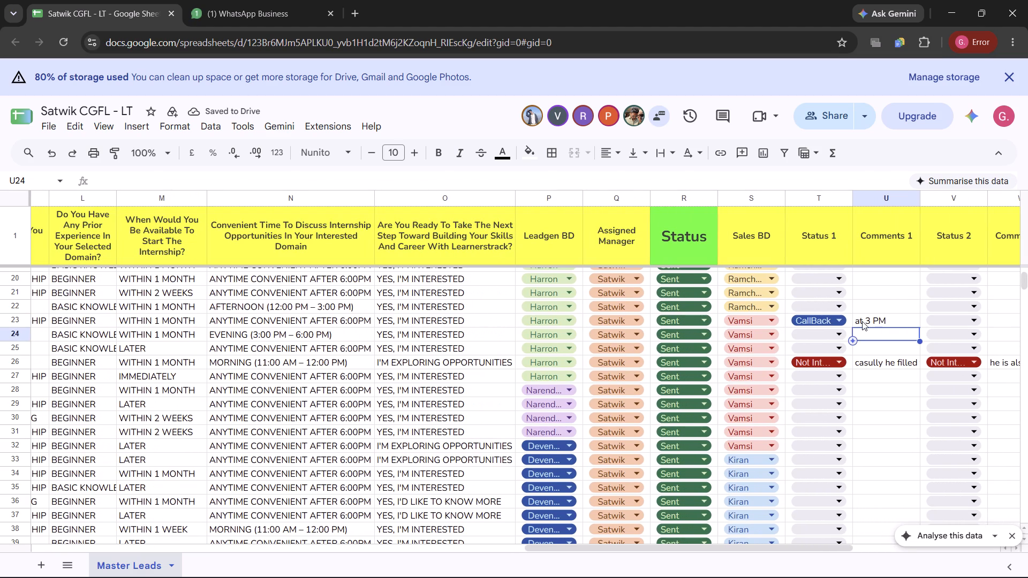
Look over the Sales BD, status and comment columns across the leads, and return to row 23's Comments 1 cell.
{"action": "scroll", "coordinate": [862, 321], "scroll_direction": "down", "scroll_amount": 1}
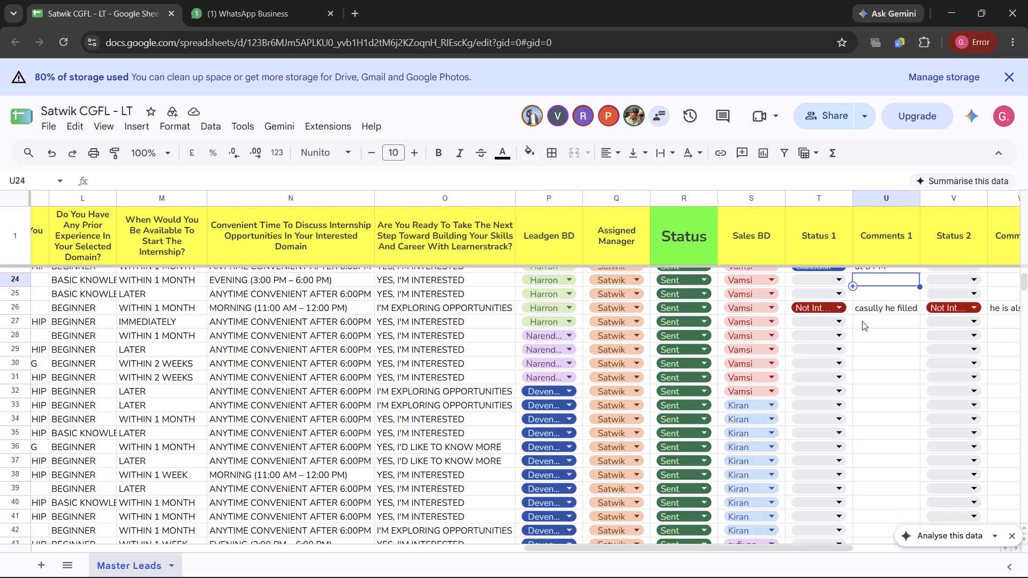
{"action": "scroll", "coordinate": [862, 321], "scroll_direction": "down", "scroll_amount": 3}
{"action": "scroll", "coordinate": [862, 321], "scroll_direction": "left", "scroll_amount": 4}
{"action": "scroll", "coordinate": [862, 321], "scroll_direction": "up", "scroll_amount": 3}
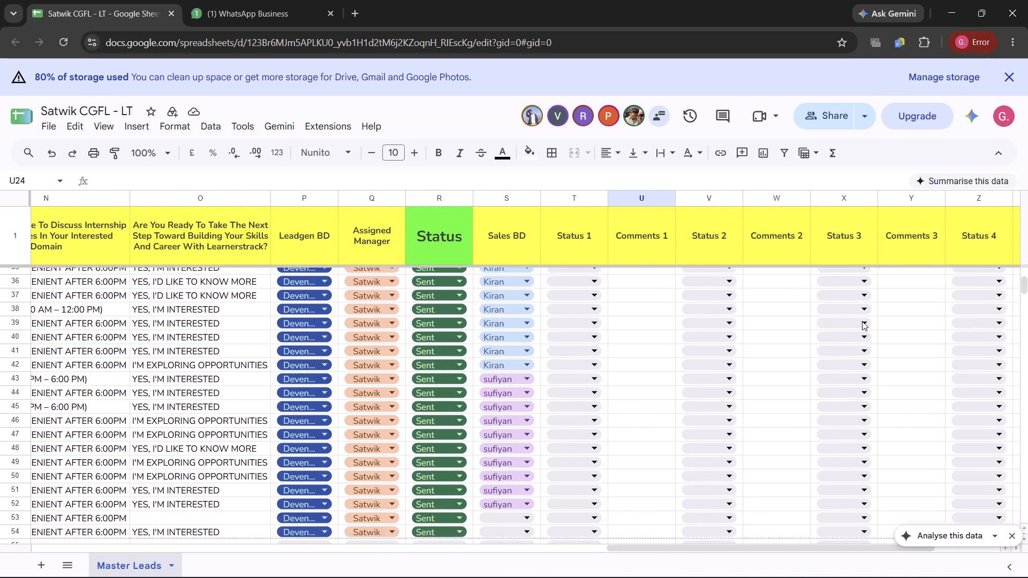
{"action": "scroll", "coordinate": [862, 321], "scroll_direction": "up", "scroll_amount": 8}
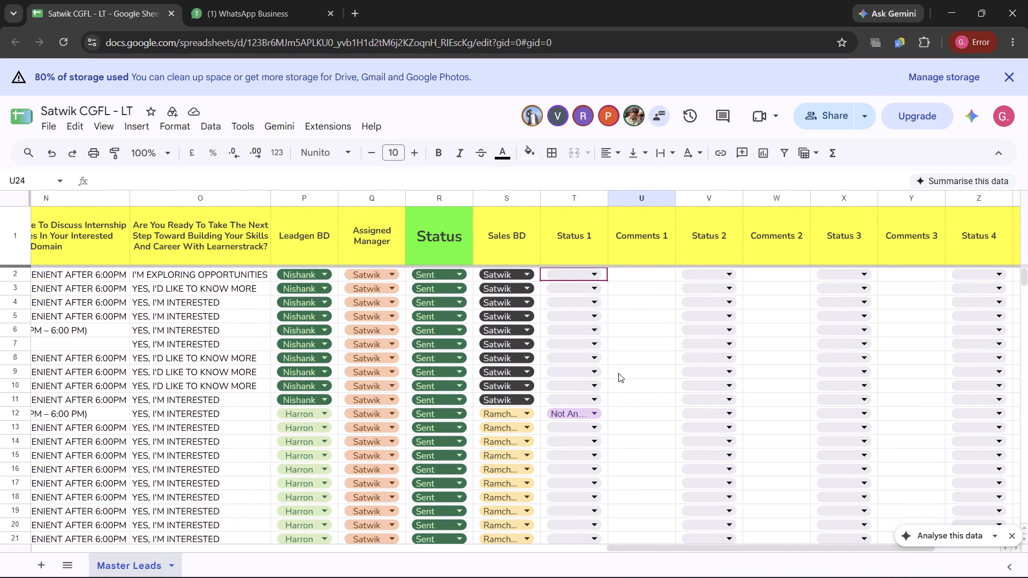
{"action": "scroll", "coordinate": [618, 373], "scroll_direction": "up", "scroll_amount": 5}
{"action": "scroll", "coordinate": [618, 373], "scroll_direction": "down", "scroll_amount": 1}
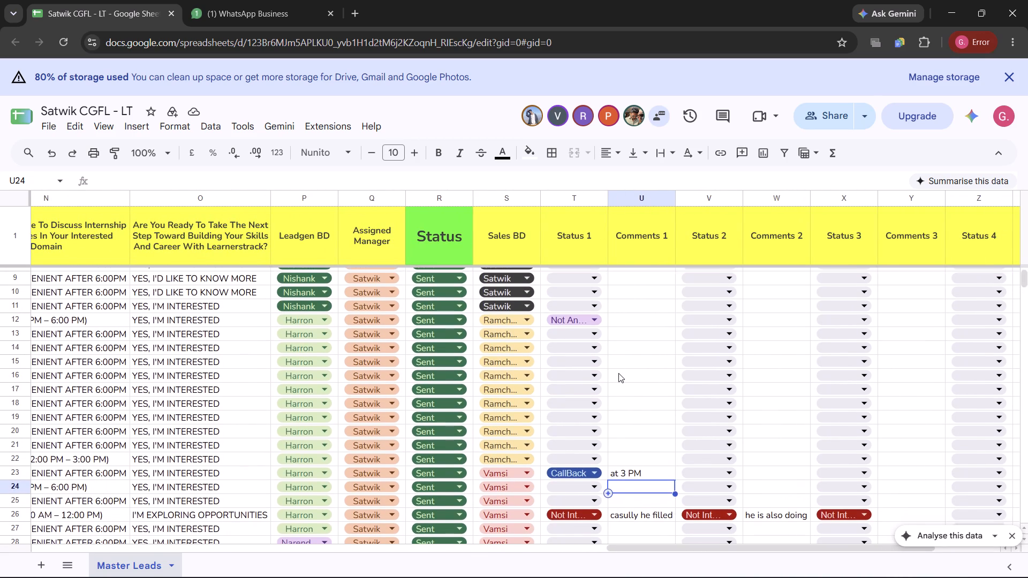
{"action": "scroll", "coordinate": [618, 373], "scroll_direction": "down", "scroll_amount": 1}
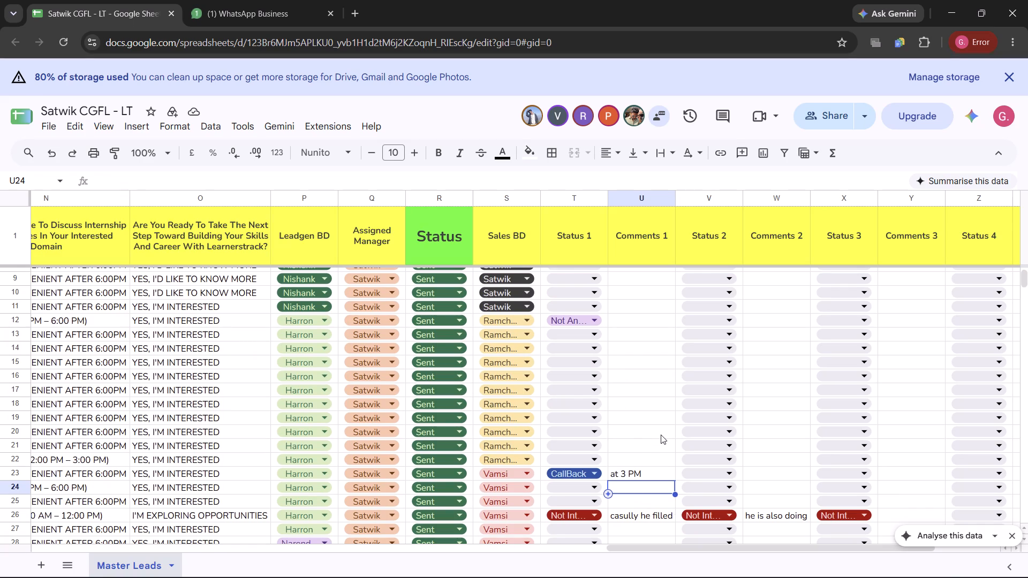
{"action": "scroll", "coordinate": [661, 435], "scroll_direction": "right", "scroll_amount": 1}
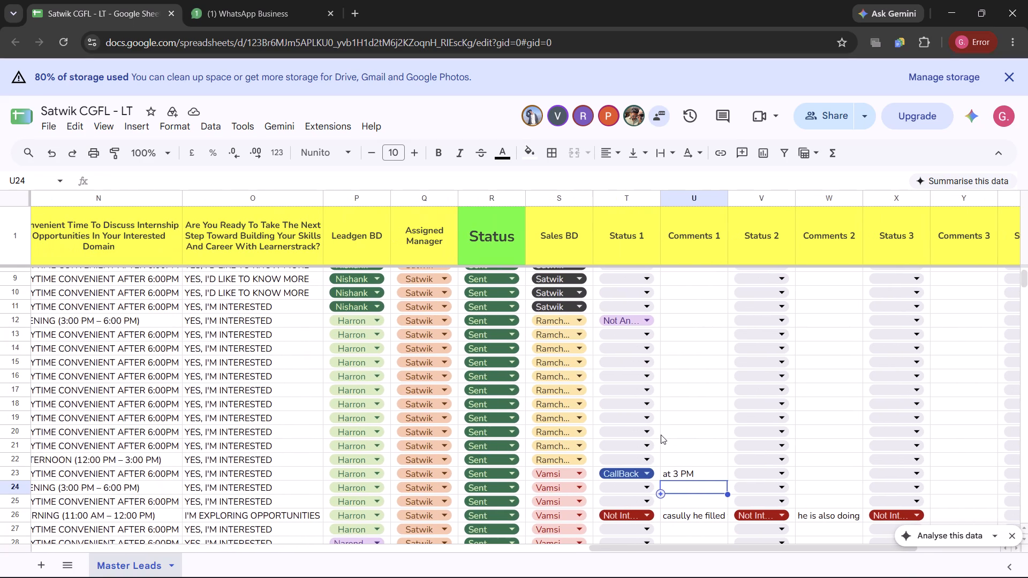
{"action": "scroll", "coordinate": [661, 435], "scroll_direction": "right", "scroll_amount": 2}
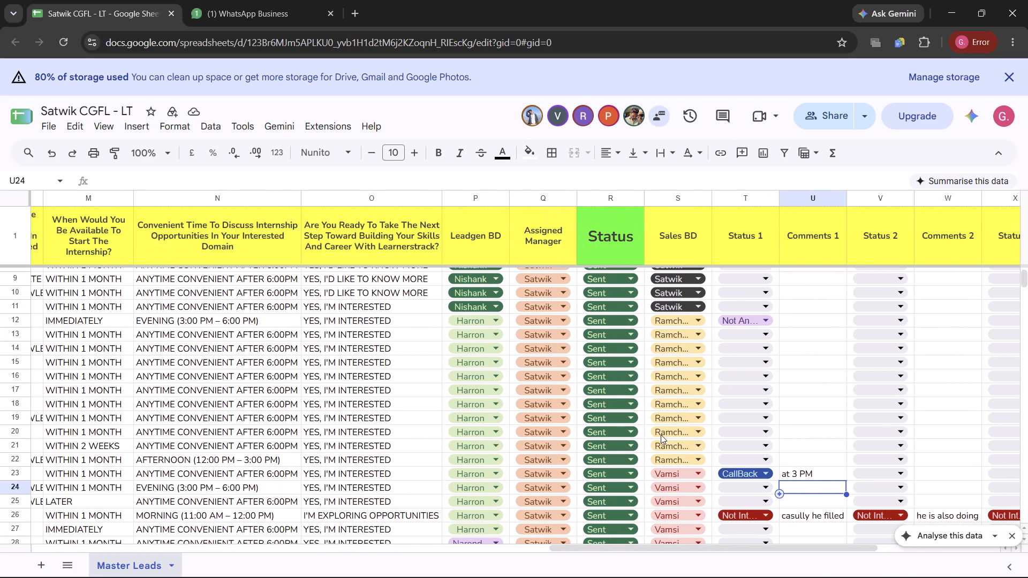
{"action": "left_click", "coordinate": [828, 474]}
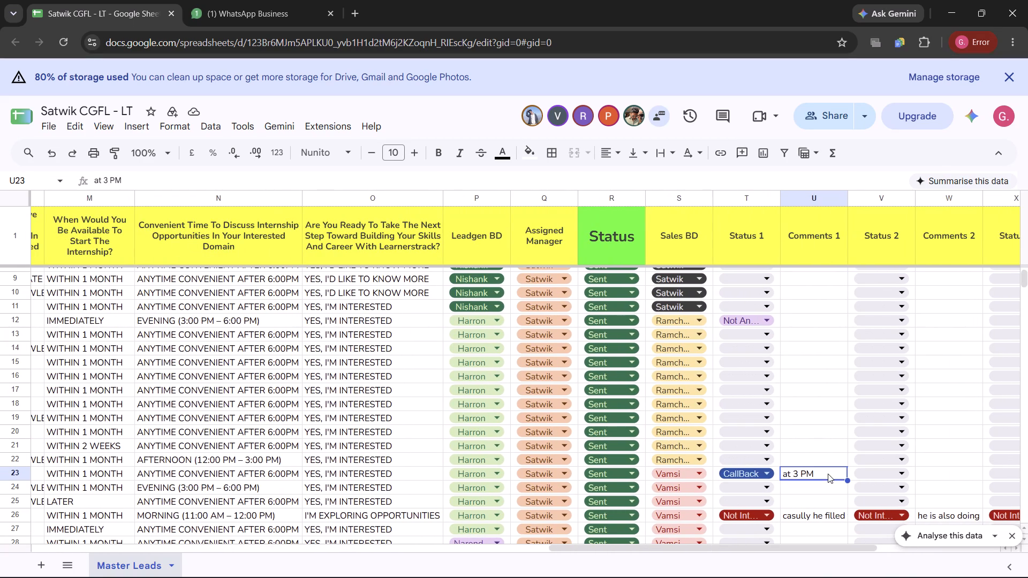
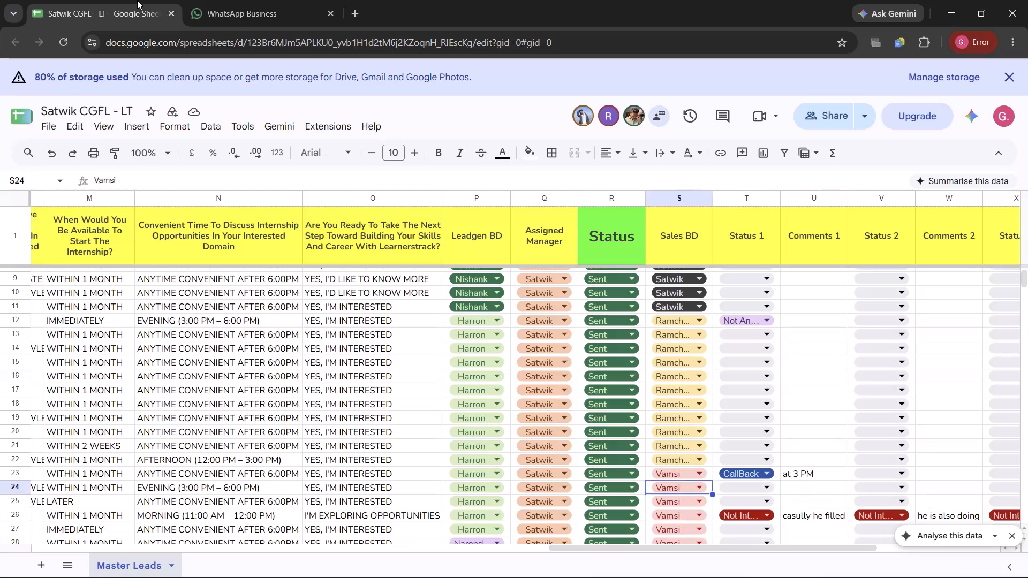
Review the row 24 lead's details from the Sales BD back through the internship answers, branch and college to the full name.
{"action": "key", "text": "Left"}
{"action": "key", "text": "Left"}
{"action": "key", "text": "Left"}
{"action": "key", "text": "Left"}
{"action": "key", "text": "Left"}
{"action": "key", "text": "Left"}
{"action": "key", "text": "Left"}
{"action": "key", "text": "Left"}
{"action": "key", "text": "Left"}
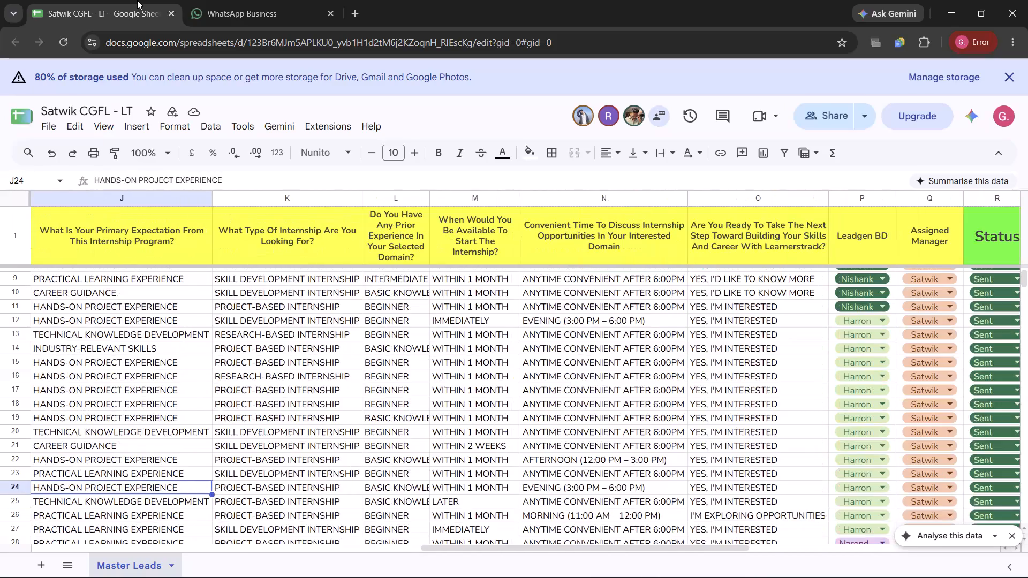
{"action": "key", "text": "Left"}
{"action": "key", "text": "Left"}
{"action": "key", "text": "Left"}
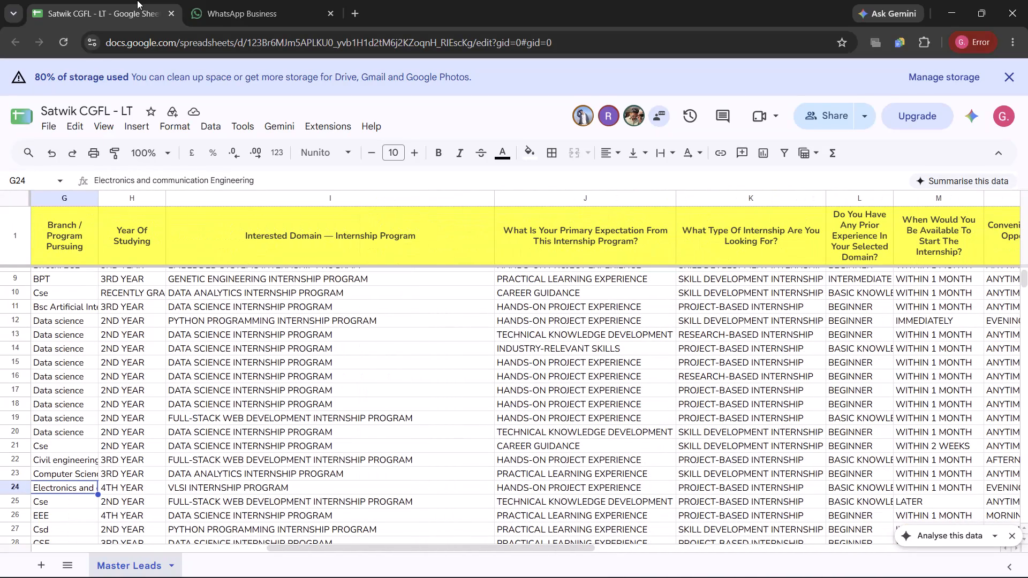
{"action": "key", "text": "Left"}
{"action": "key", "text": "Left"}
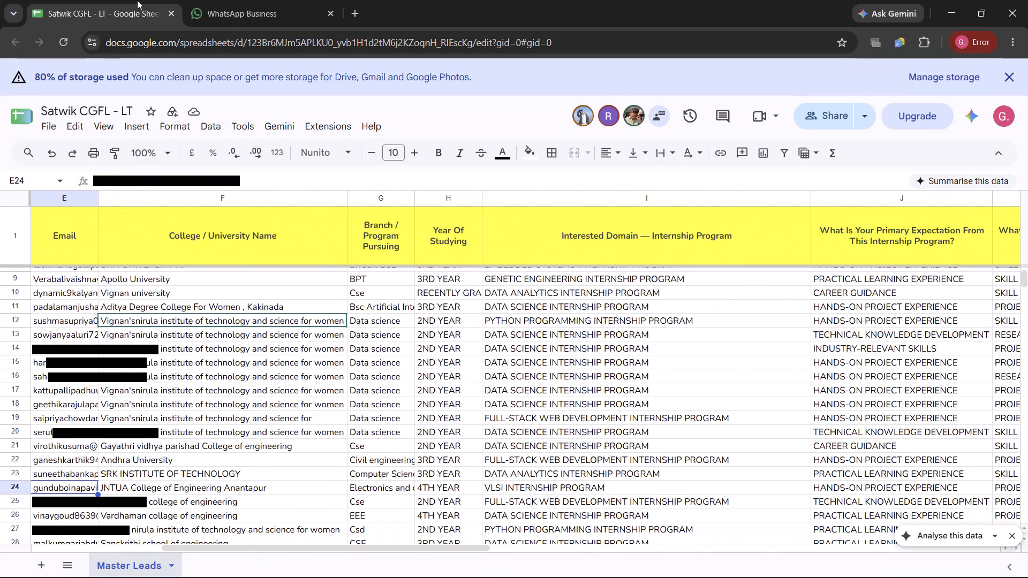
{"action": "key", "text": "Left"}
{"action": "key", "text": "Left"}
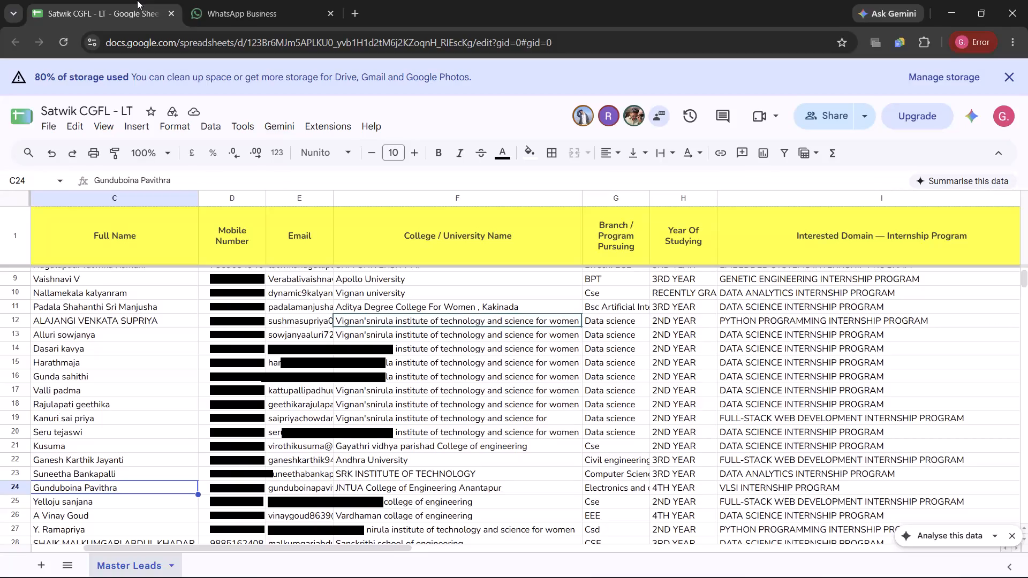
Review the row 24 lead's details from the full name through college, year and interested domain to the internship start availability.
{"action": "key", "text": "Right"}
{"action": "key", "text": "Right"}
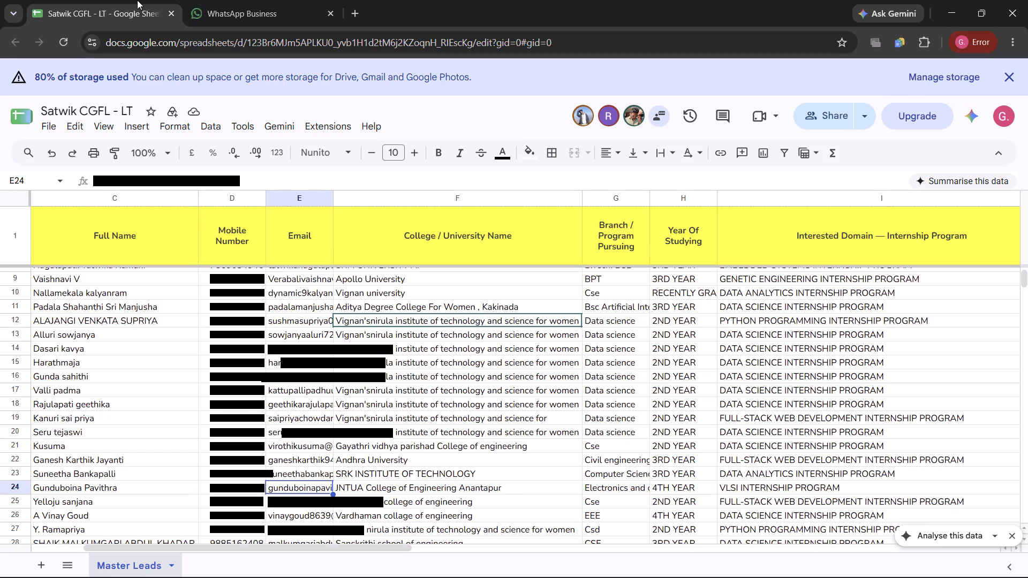
{"action": "key", "text": "Right"}
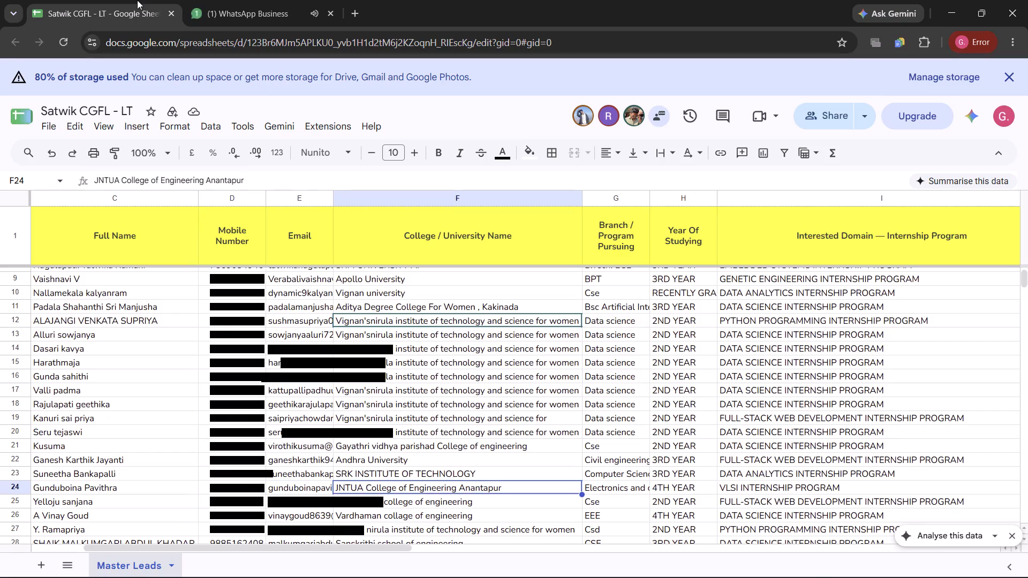
{"action": "key", "text": "Right"}
{"action": "key", "text": "Right"}
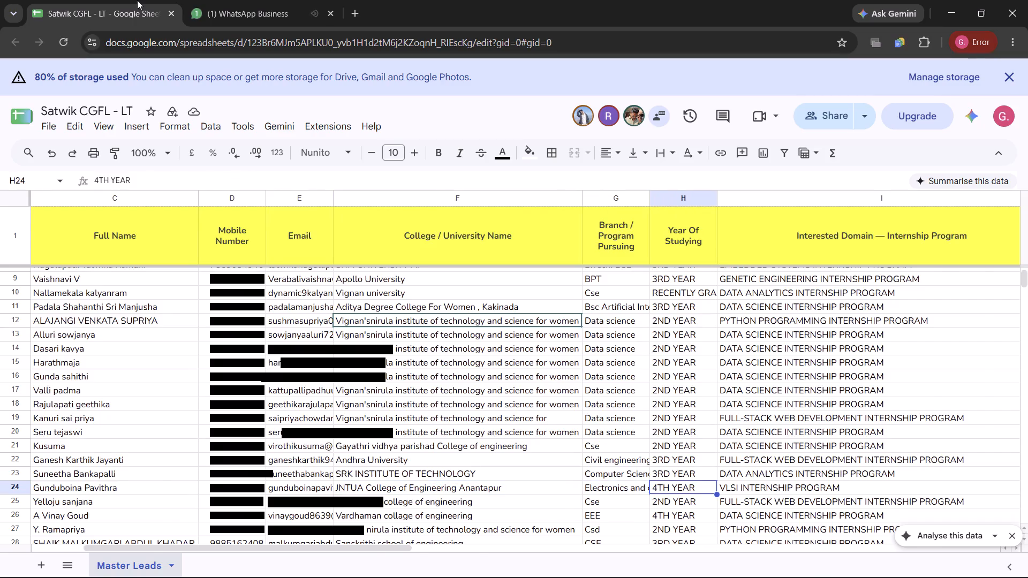
{"action": "key", "text": "Right"}
{"action": "key", "text": "Right"}
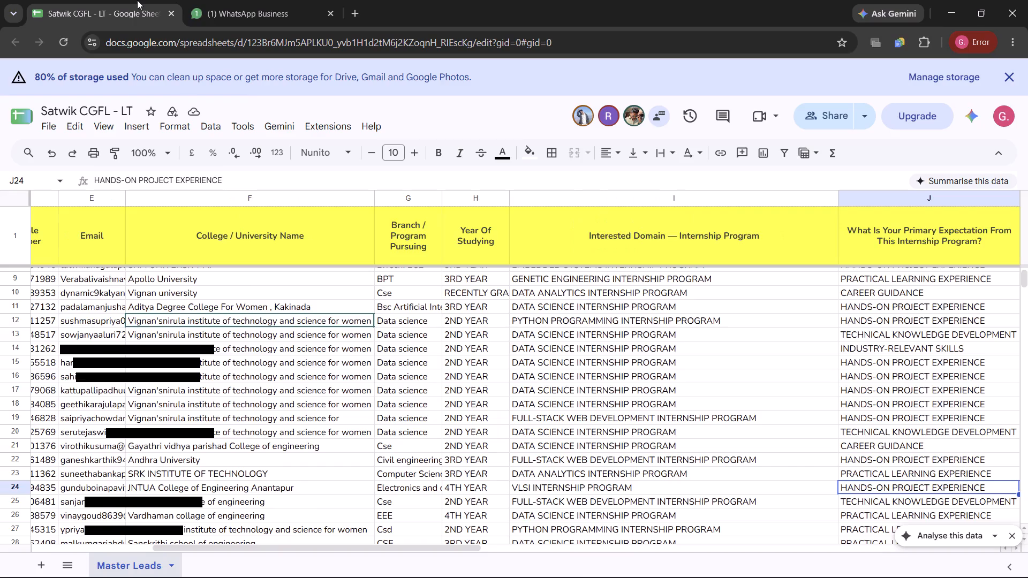
{"action": "key", "text": "Right"}
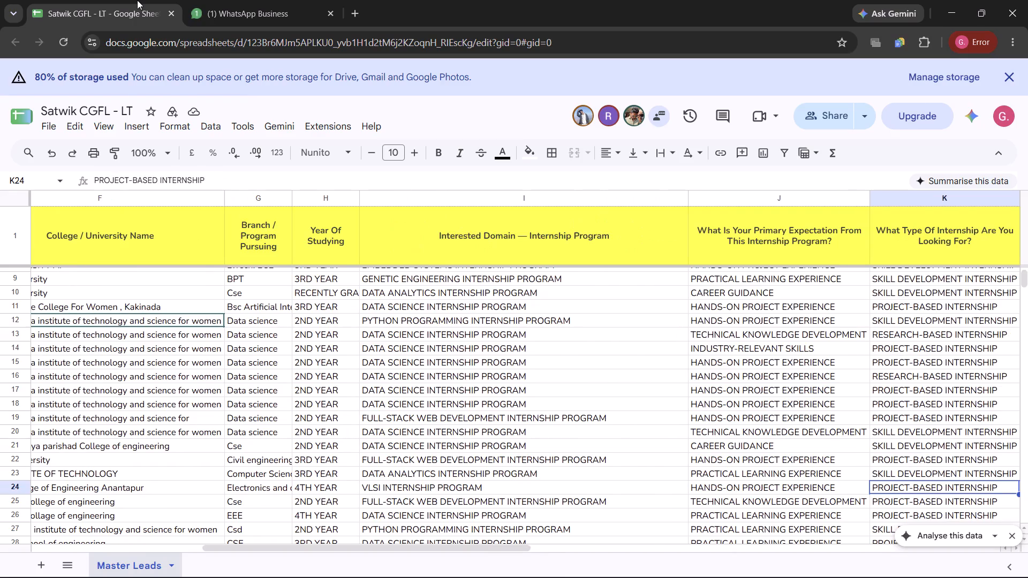
{"action": "key", "text": "Right"}
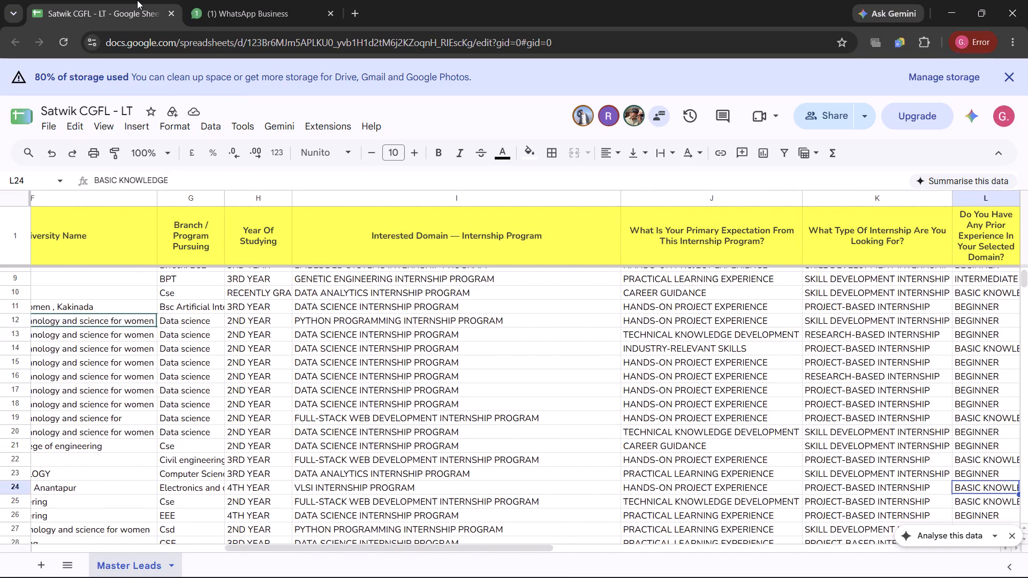
{"action": "key", "text": "Right"}
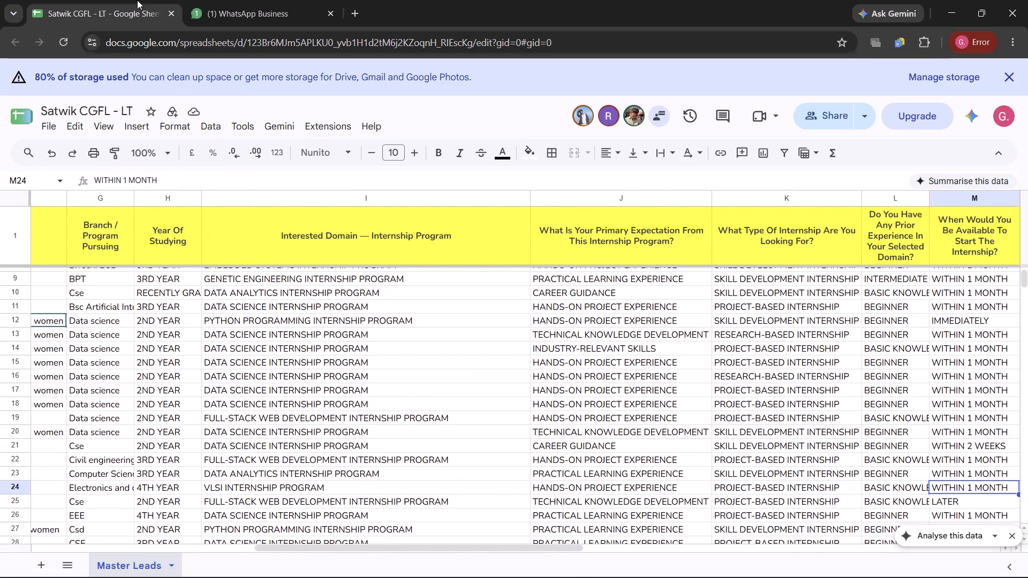
Look back over the row 24 lead's internship answers, domain, college and contact fields, returning to the Full Name cell.
{"action": "key", "text": "Left"}
{"action": "key", "text": "Left"}
{"action": "key", "text": "Left"}
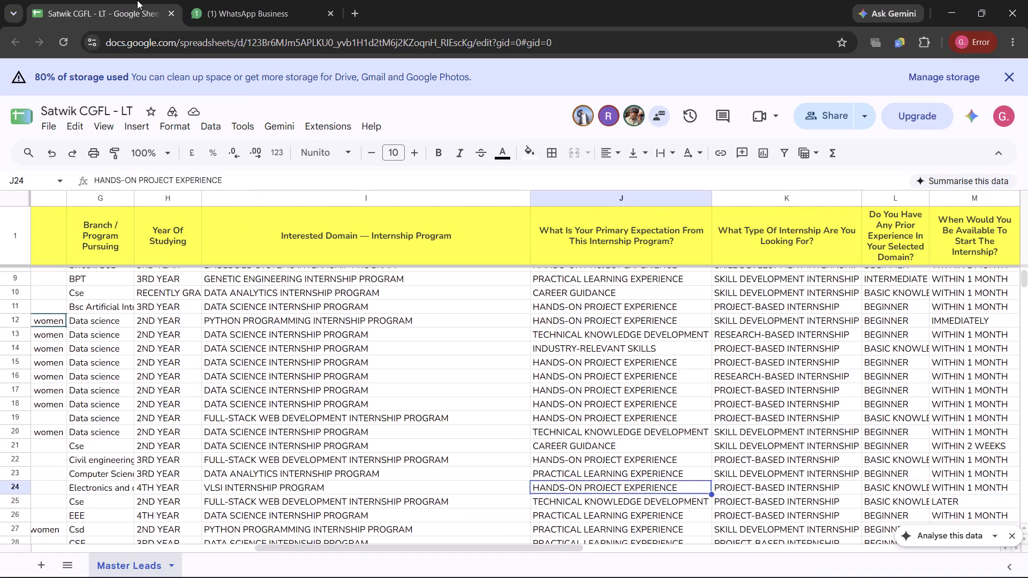
{"action": "key", "text": "Left"}
{"action": "key", "text": "Left"}
{"action": "key", "text": "Left"}
{"action": "key", "text": "Left"}
{"action": "key", "text": "Left"}
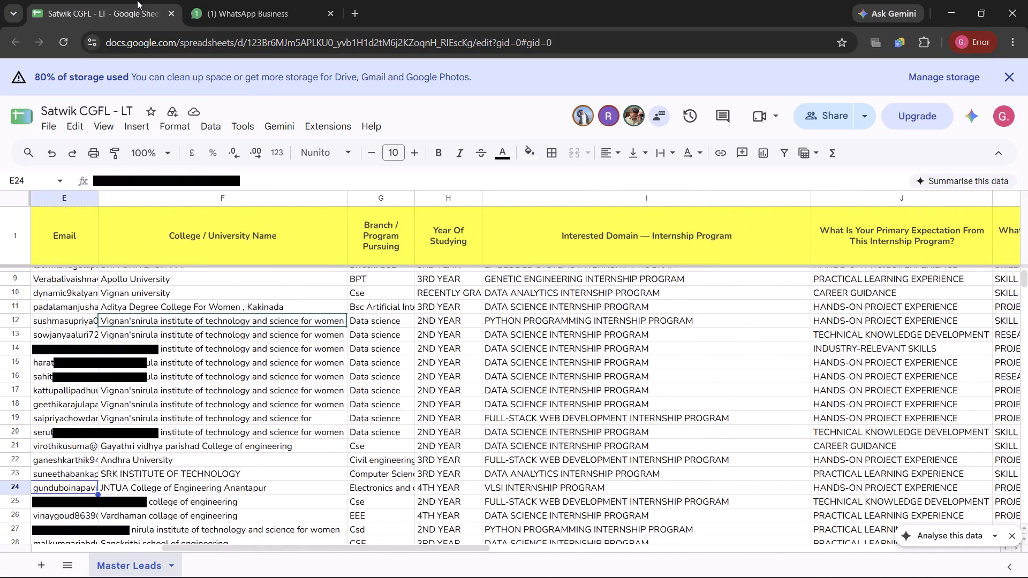
{"action": "key", "text": "Left"}
{"action": "key", "text": "Left"}
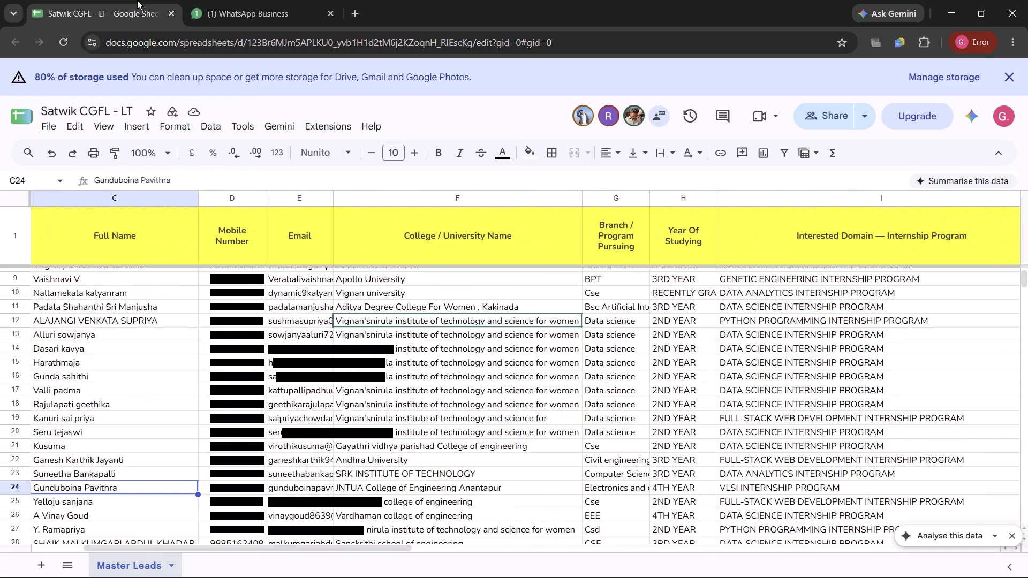